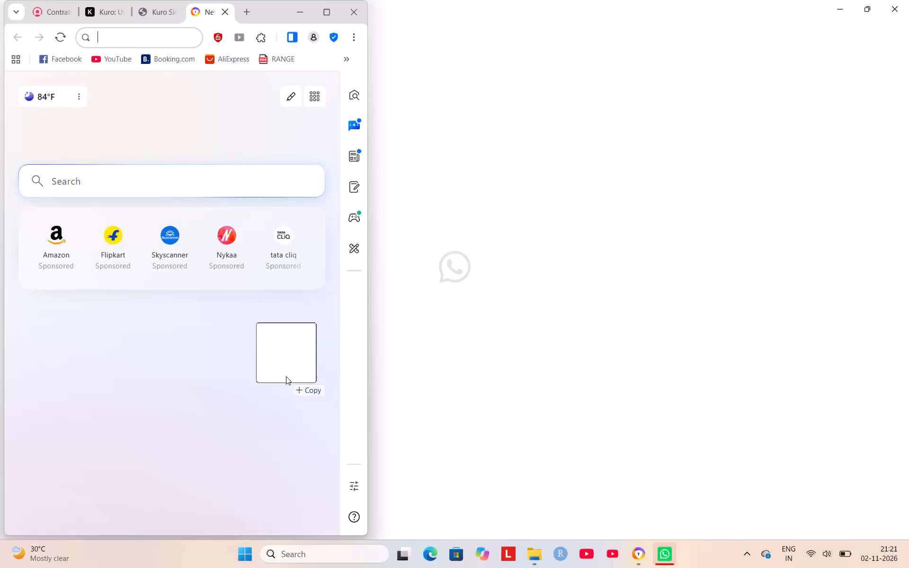
# Close the browser window and switch to File Explorer.
pyautogui.click(355, 10)
pyautogui.click(355, 10)
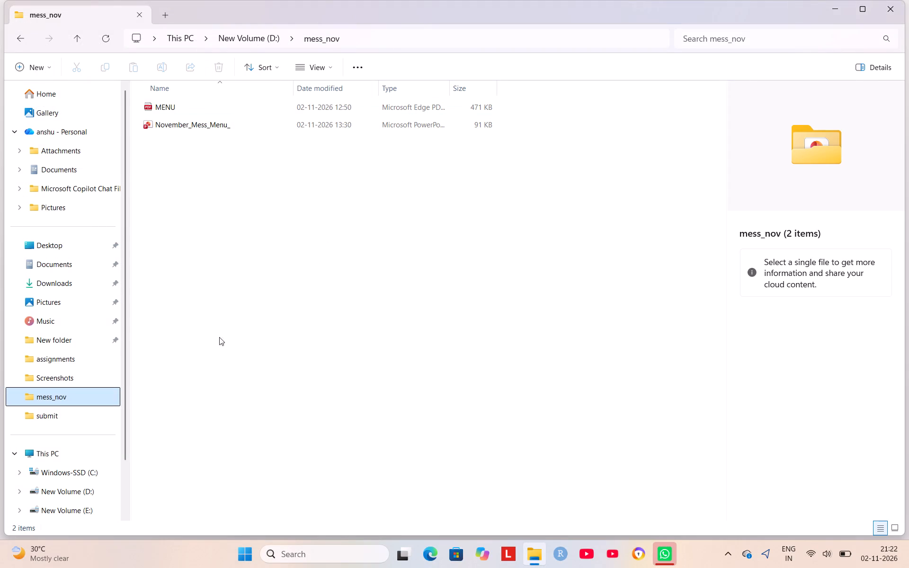
# Open the active days workbook from New Volume (D:) in Excel and maximize its window.
pyautogui.doubleClick(93, 484)
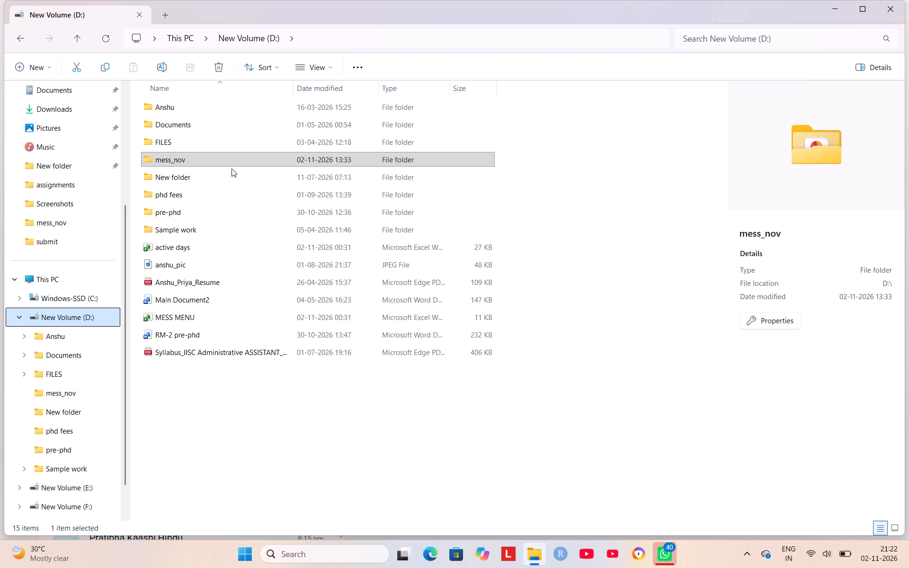
pyautogui.doubleClick(246, 156)
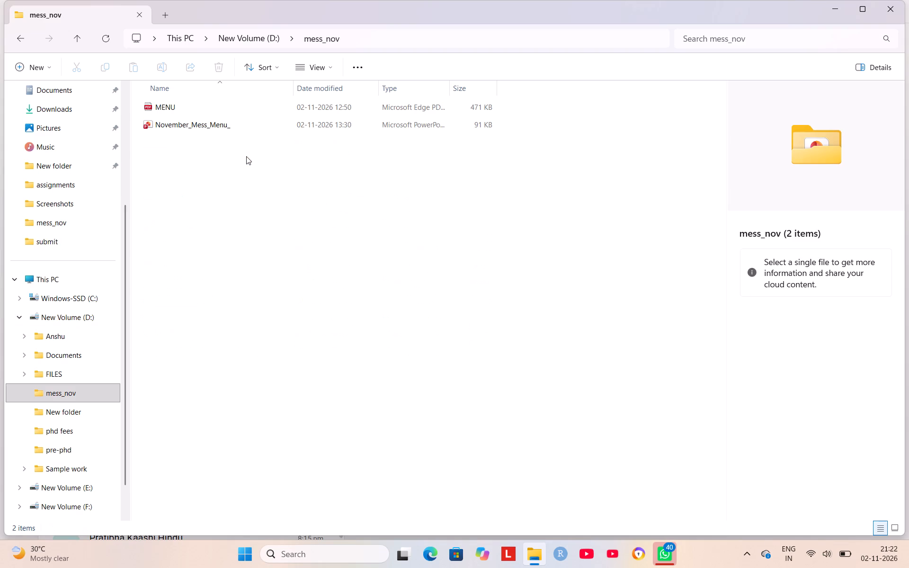
pyautogui.click(20, 40)
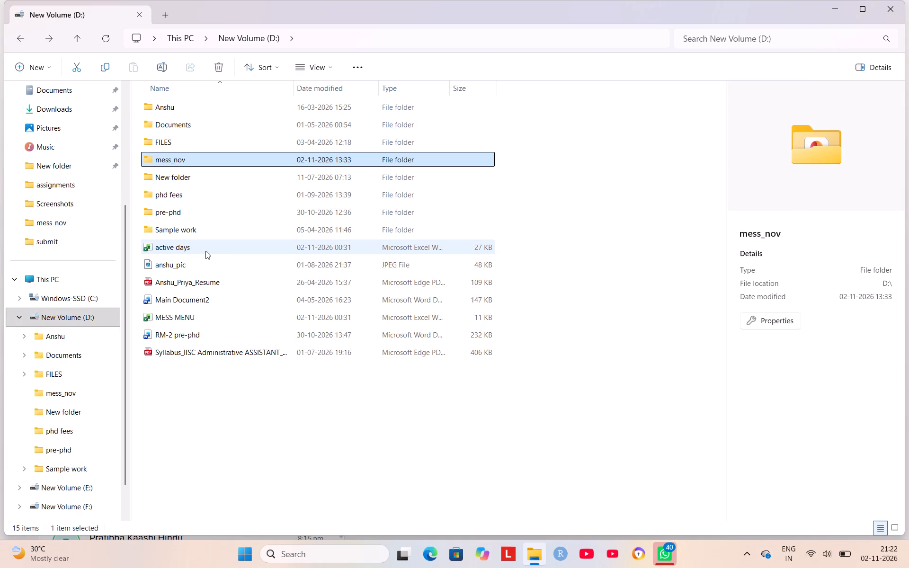
pyautogui.doubleClick(212, 248)
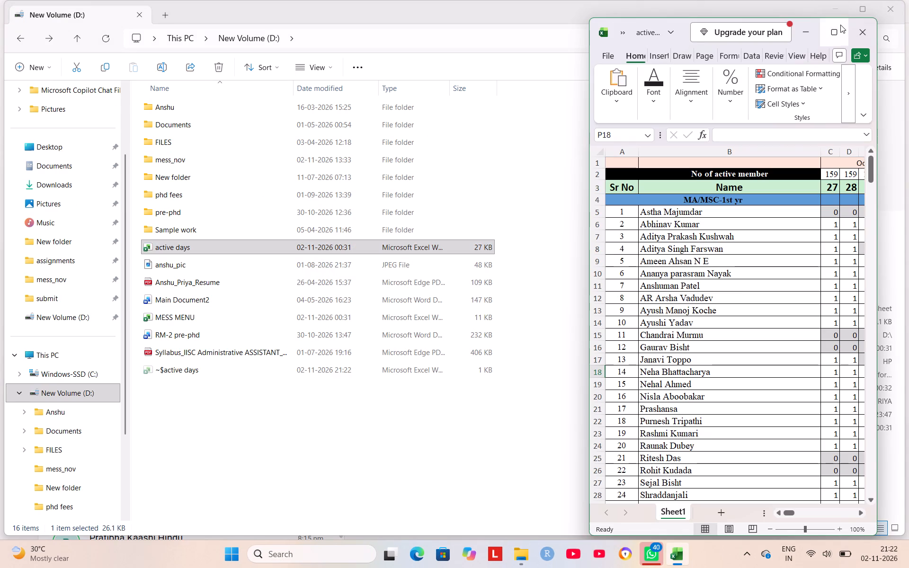
pyautogui.click(838, 31)
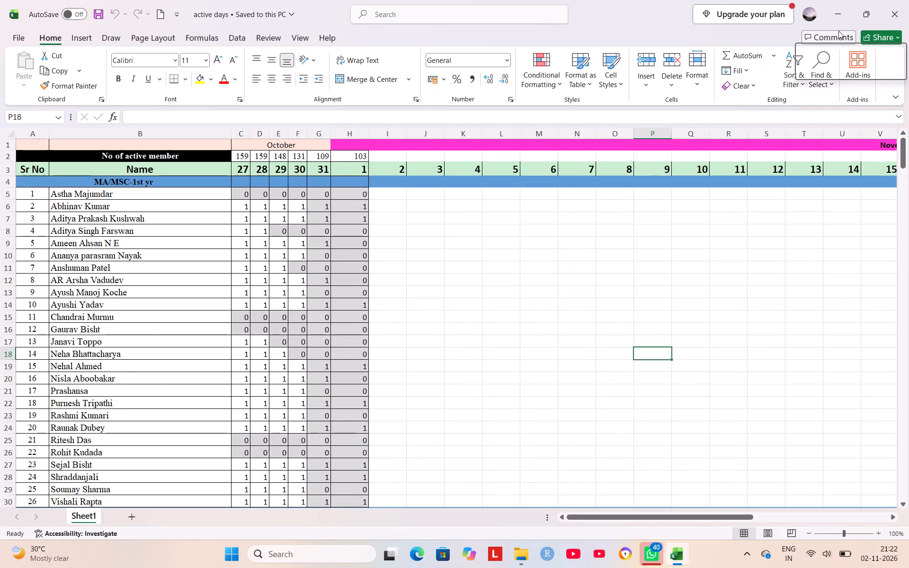
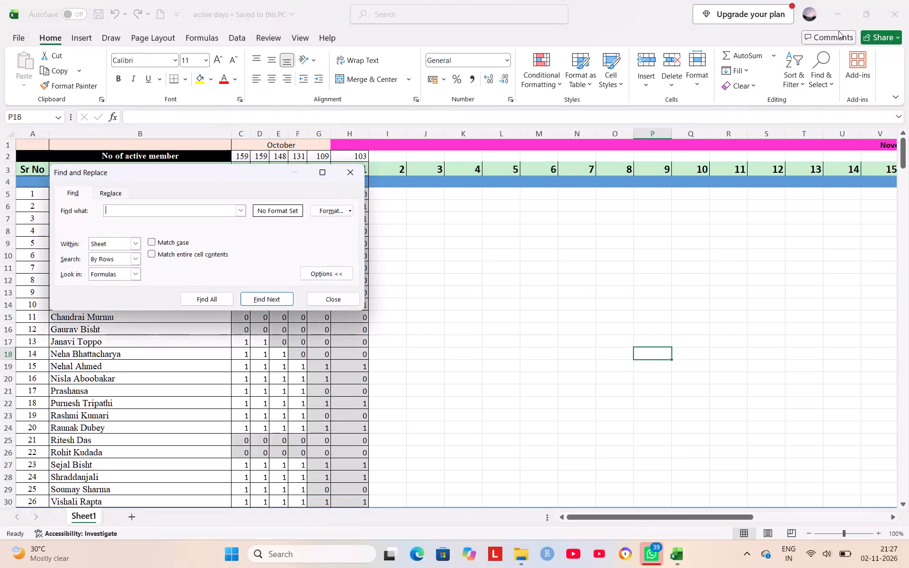
# Search the sheet for the member name "sudhanshu" and close the search dialog.
pyautogui.write('sudhanshu')
pyautogui.press('Return')
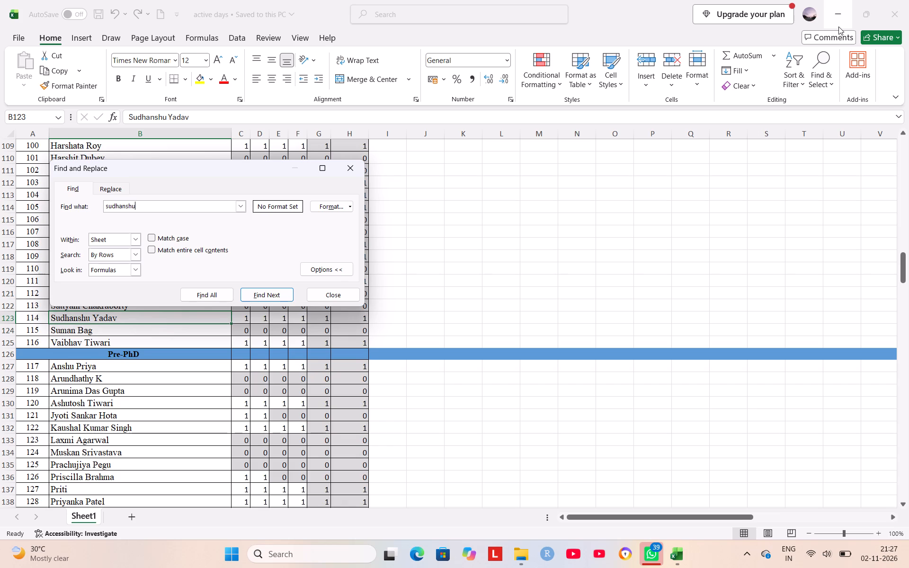
pyautogui.hscroll(-1, 869, 35)
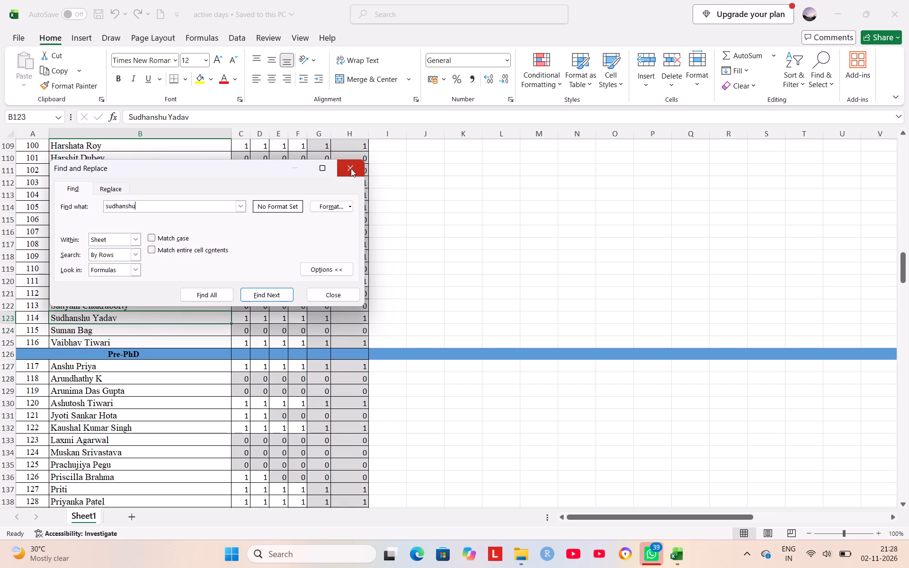
pyautogui.click(351, 169)
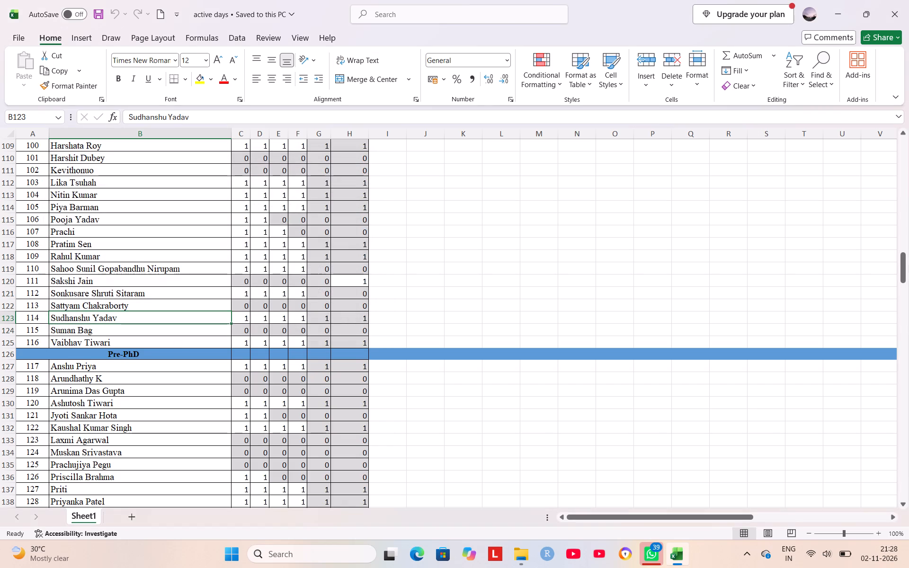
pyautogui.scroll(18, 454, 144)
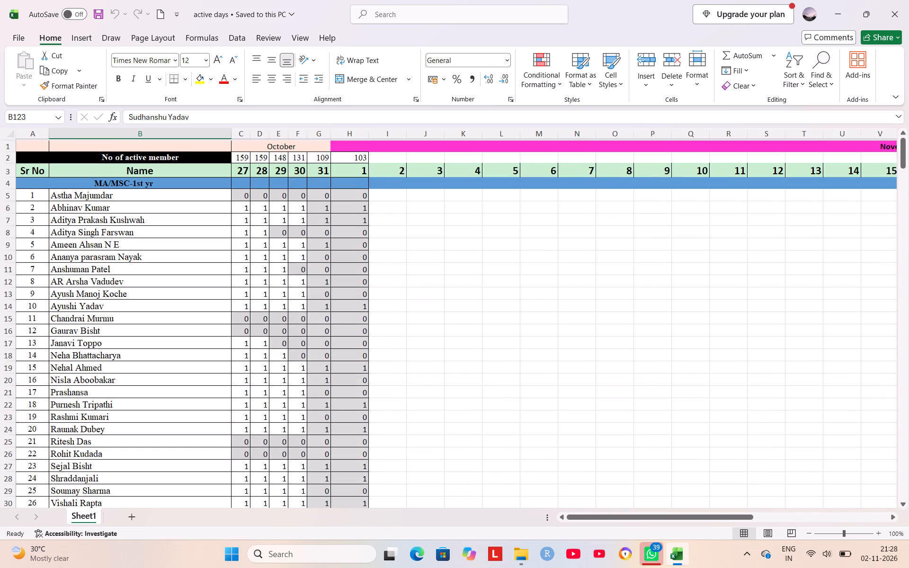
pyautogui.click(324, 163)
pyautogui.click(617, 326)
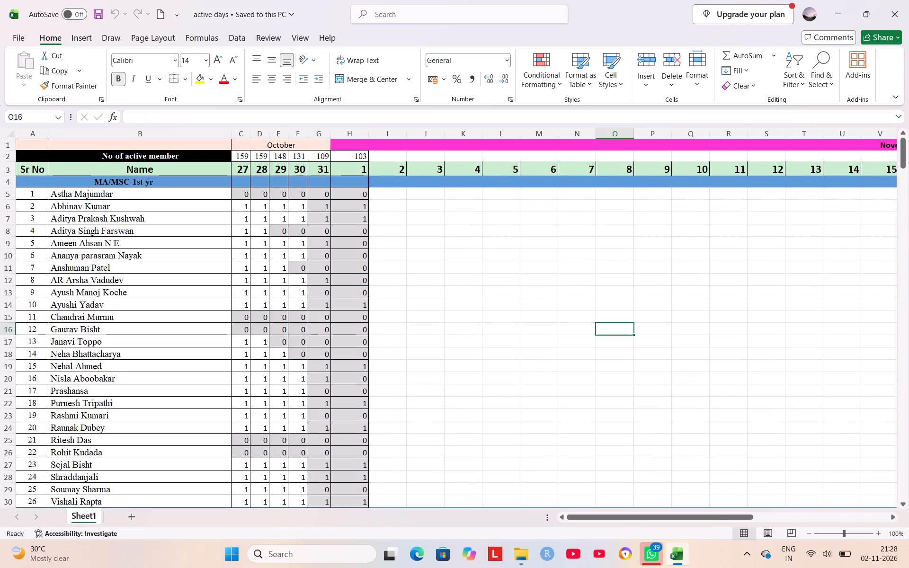
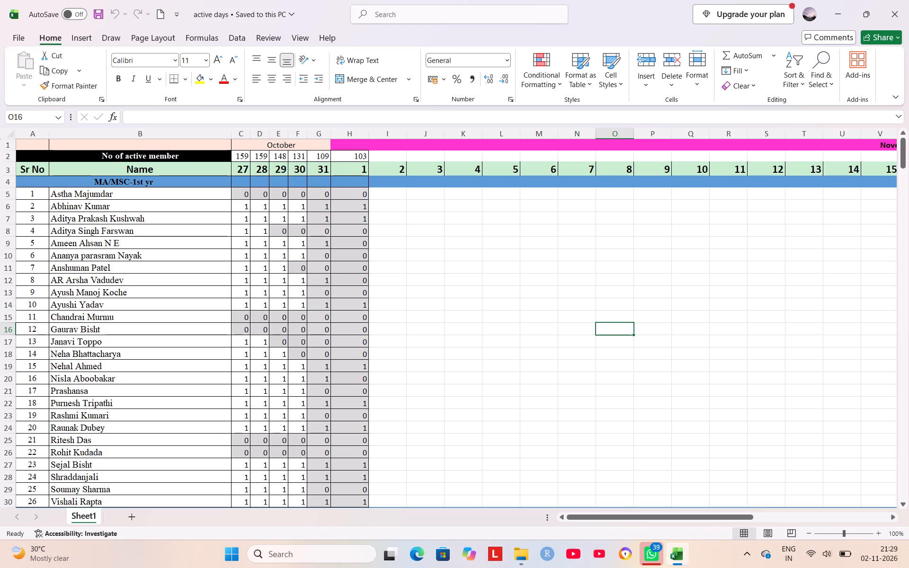
# Select the November 1 attendance cell for serial number 10 in the MA/MSC-1st yr list.
pyautogui.click(345, 306)
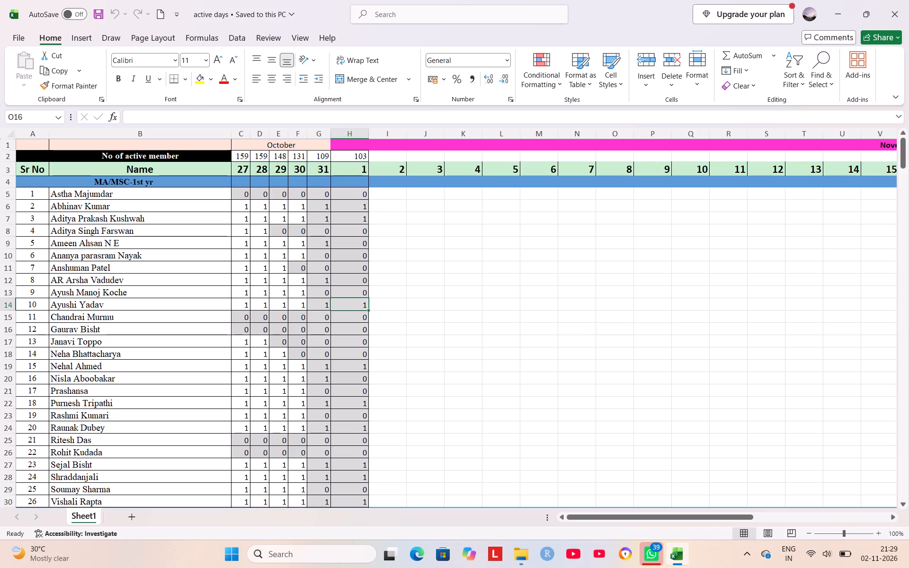
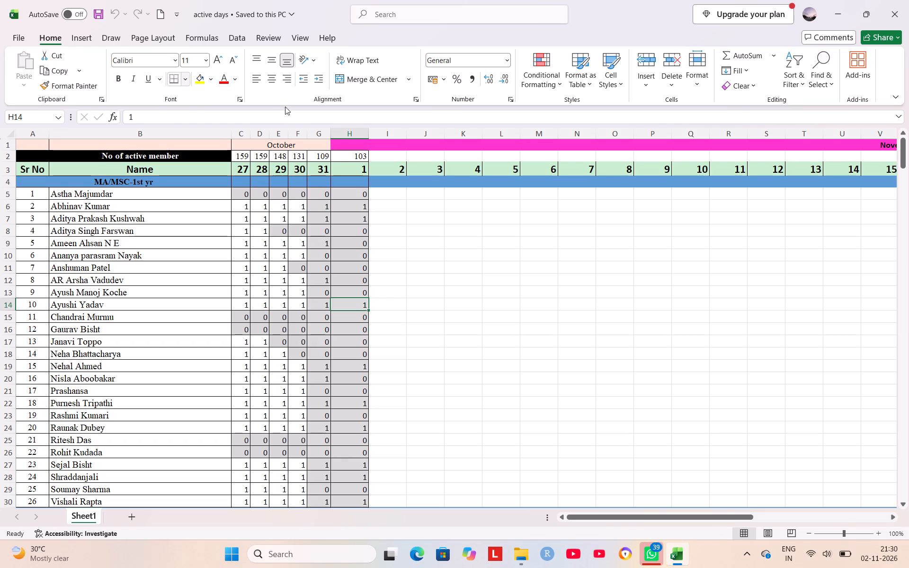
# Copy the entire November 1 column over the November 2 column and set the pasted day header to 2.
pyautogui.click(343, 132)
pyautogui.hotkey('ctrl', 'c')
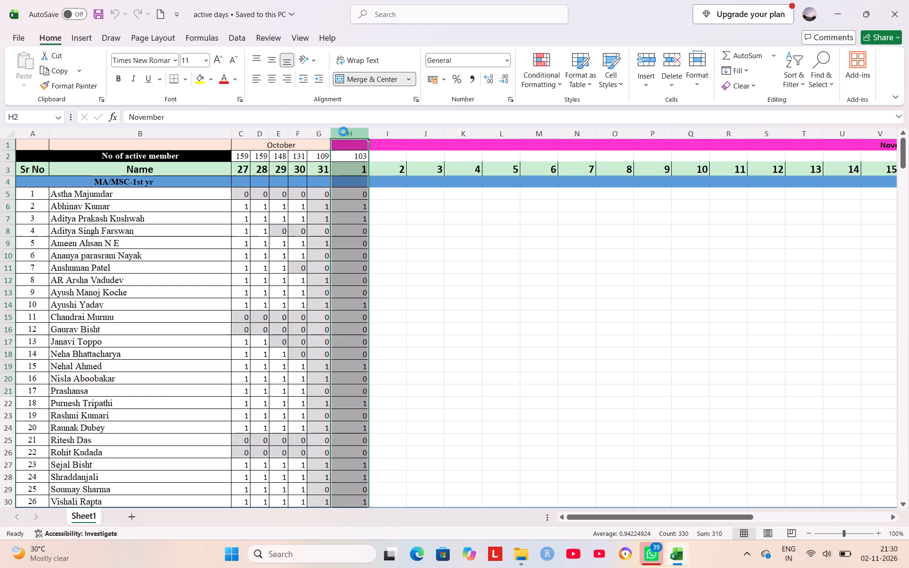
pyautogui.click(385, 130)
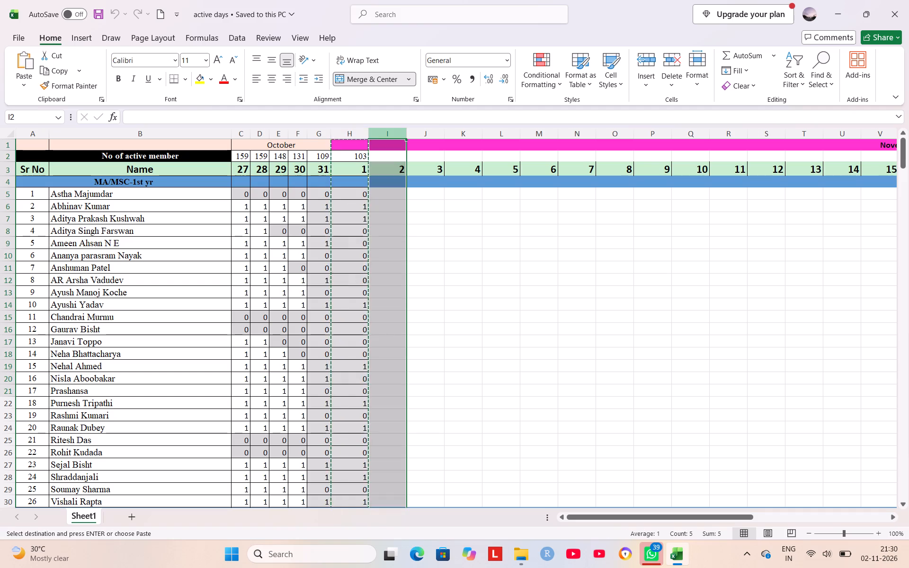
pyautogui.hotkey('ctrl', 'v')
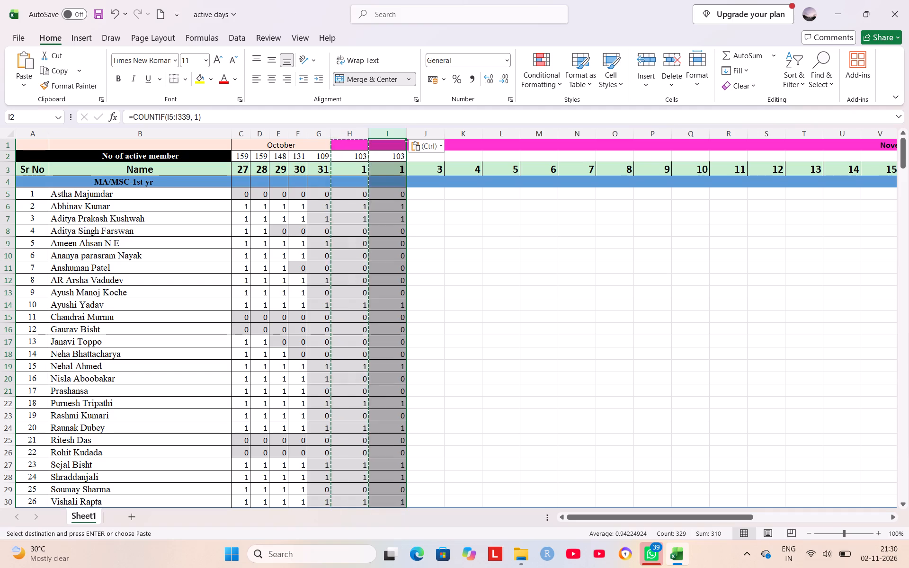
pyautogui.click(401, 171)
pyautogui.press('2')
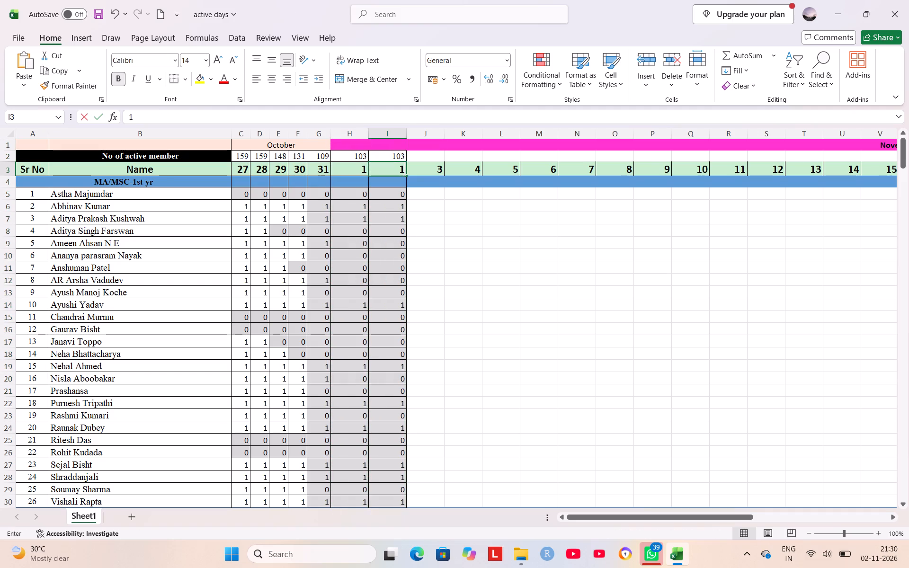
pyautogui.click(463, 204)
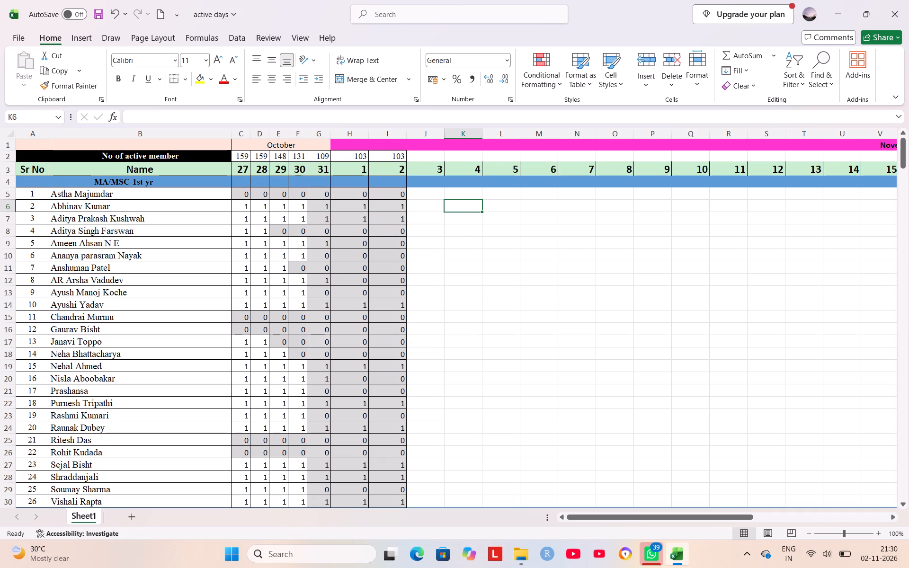
# Search the sheet for the member name "sristee".
pyautogui.hotkey('ctrl', 'f')
pyautogui.write('sristee')
pyautogui.press('Return')
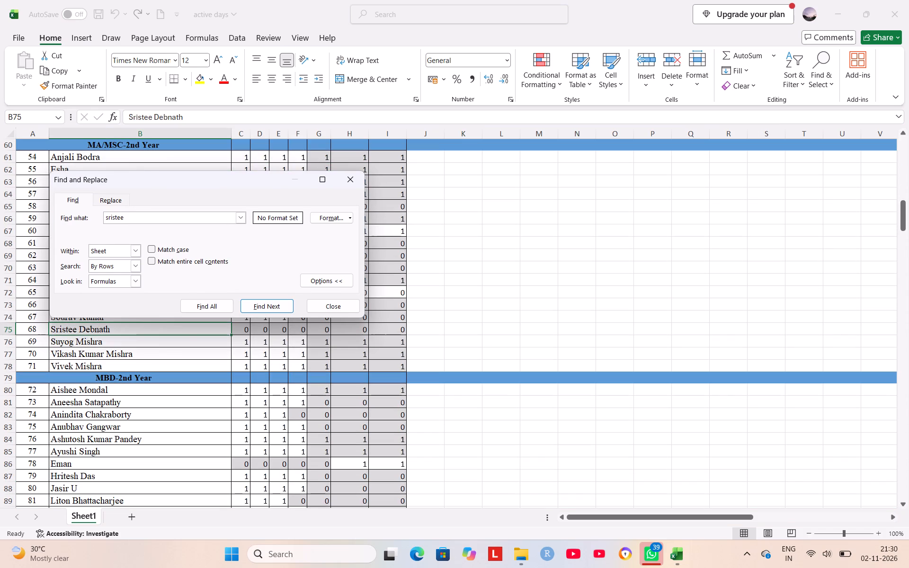
pyautogui.click(339, 303)
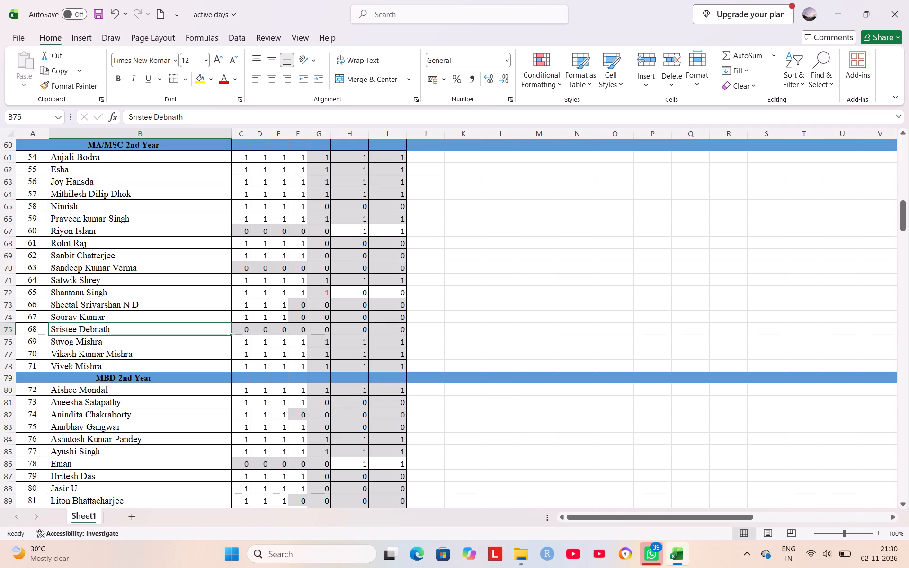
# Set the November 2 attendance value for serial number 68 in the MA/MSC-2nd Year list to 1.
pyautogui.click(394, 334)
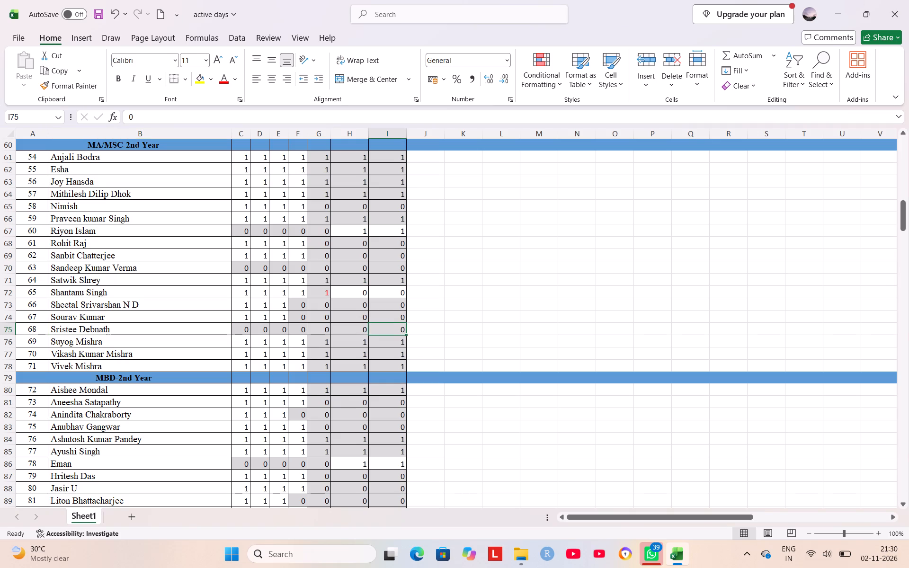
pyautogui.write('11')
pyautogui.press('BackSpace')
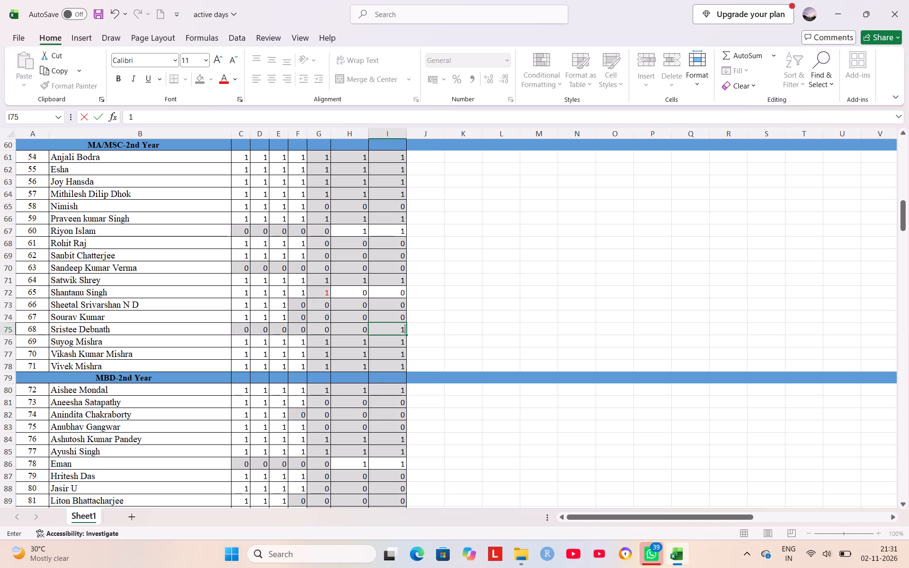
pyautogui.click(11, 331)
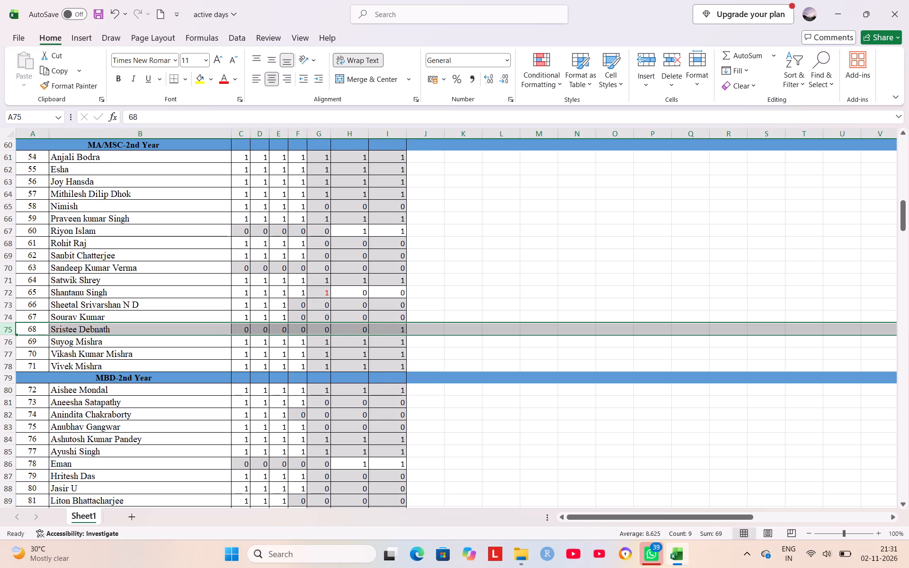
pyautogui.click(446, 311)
# Search the sheet for the member name "bigyan" and close the search dialog.
pyautogui.hotkey('ctrl', 'f')
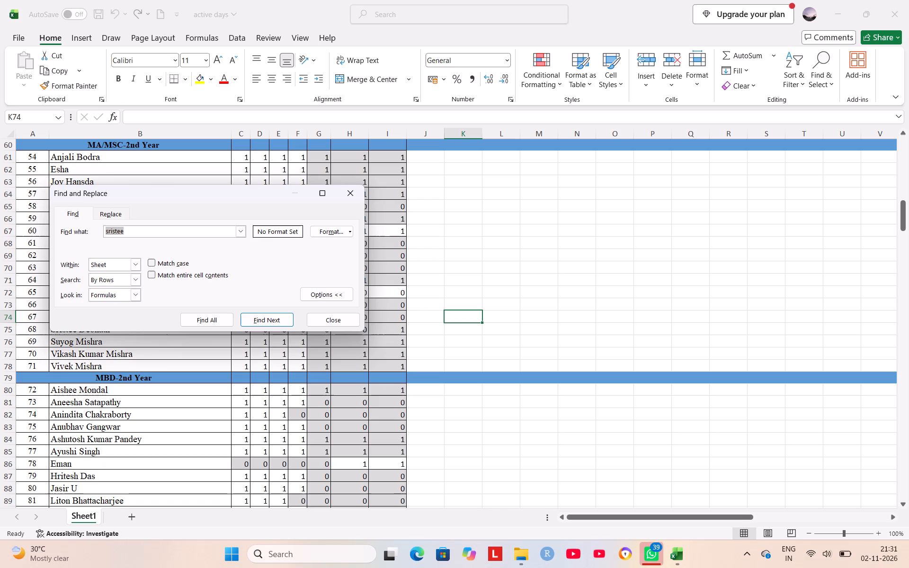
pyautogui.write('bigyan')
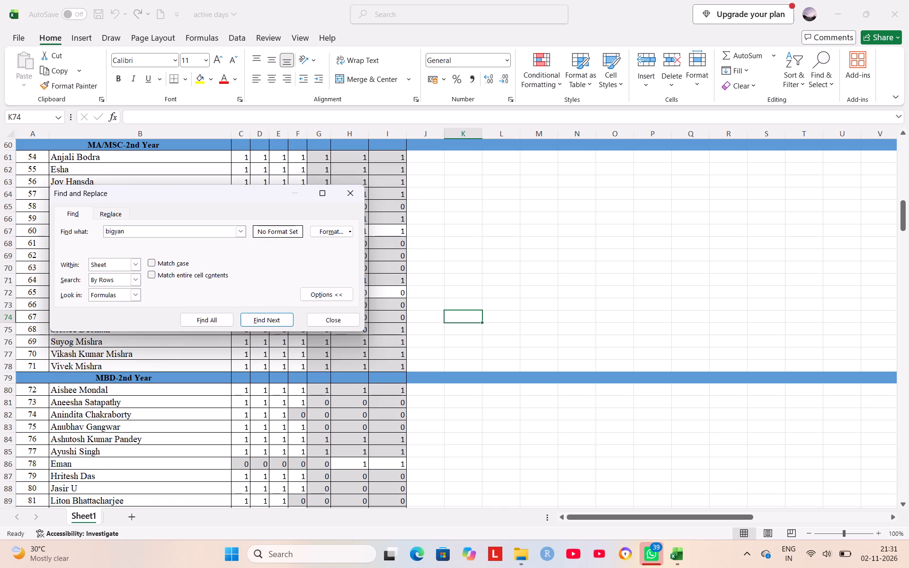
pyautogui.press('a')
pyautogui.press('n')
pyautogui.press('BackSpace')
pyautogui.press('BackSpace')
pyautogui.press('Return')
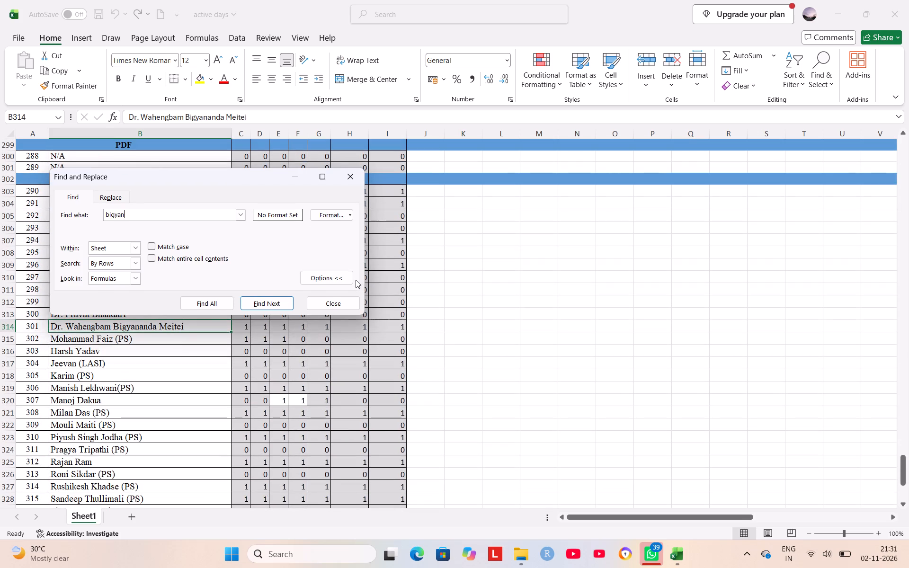
pyautogui.click(338, 299)
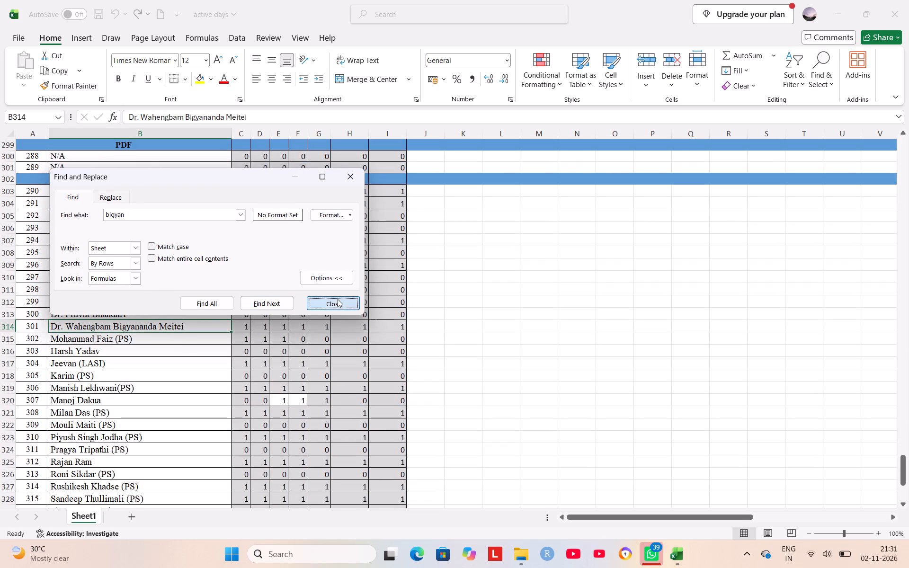
pyautogui.click(421, 328)
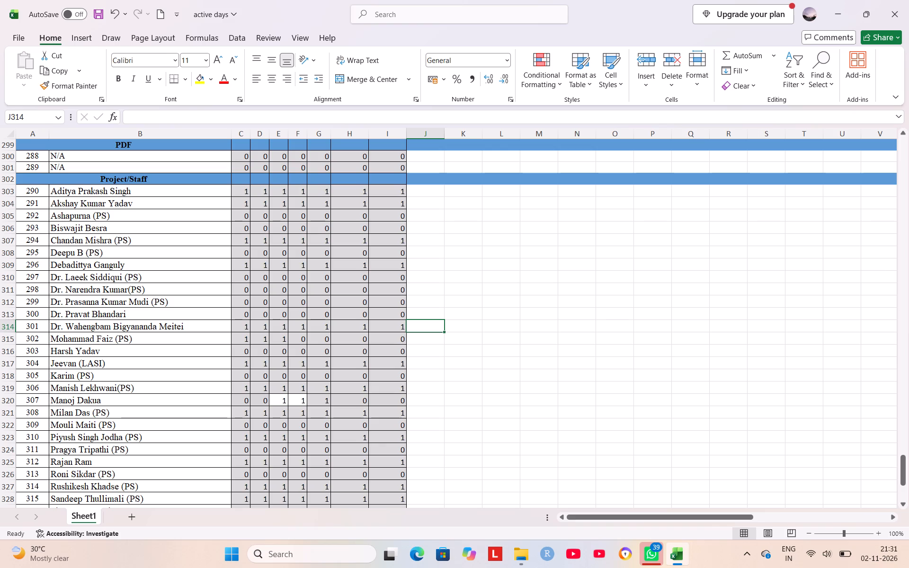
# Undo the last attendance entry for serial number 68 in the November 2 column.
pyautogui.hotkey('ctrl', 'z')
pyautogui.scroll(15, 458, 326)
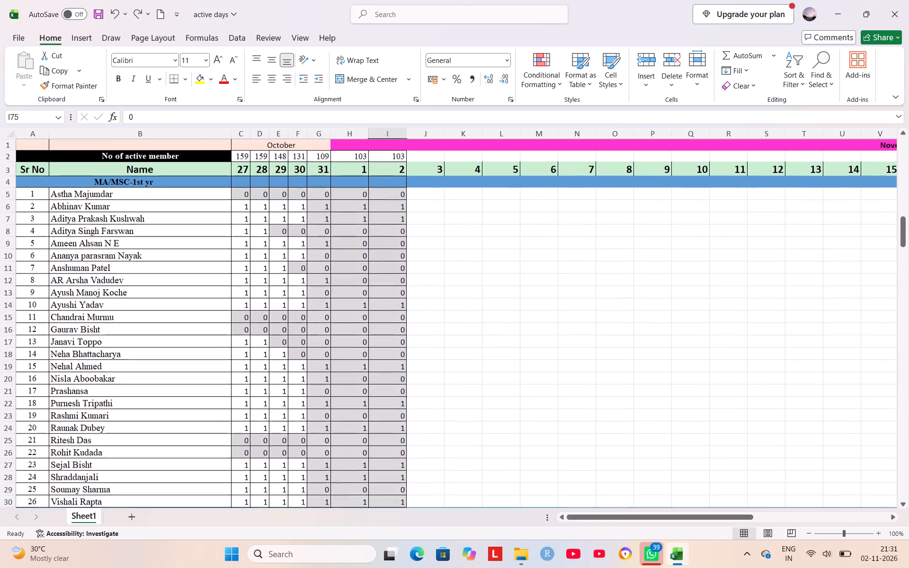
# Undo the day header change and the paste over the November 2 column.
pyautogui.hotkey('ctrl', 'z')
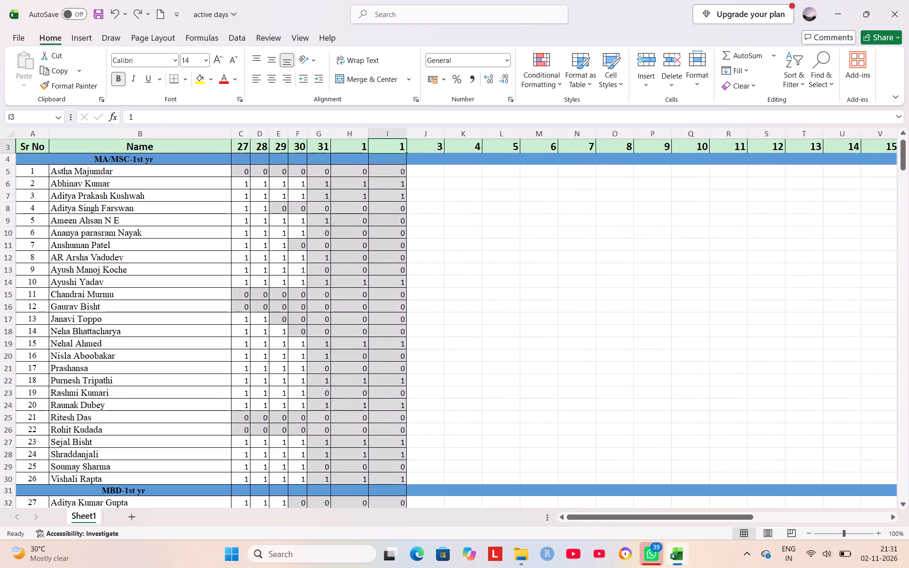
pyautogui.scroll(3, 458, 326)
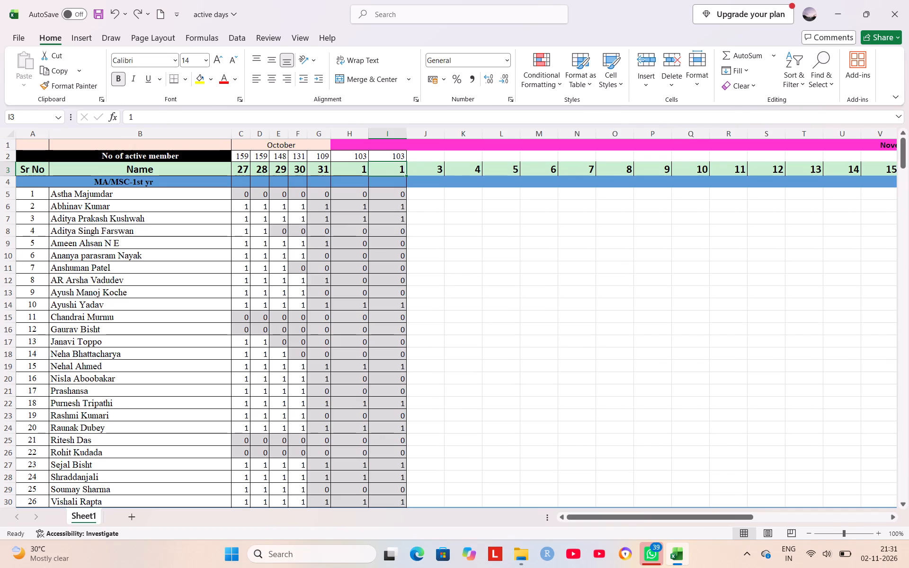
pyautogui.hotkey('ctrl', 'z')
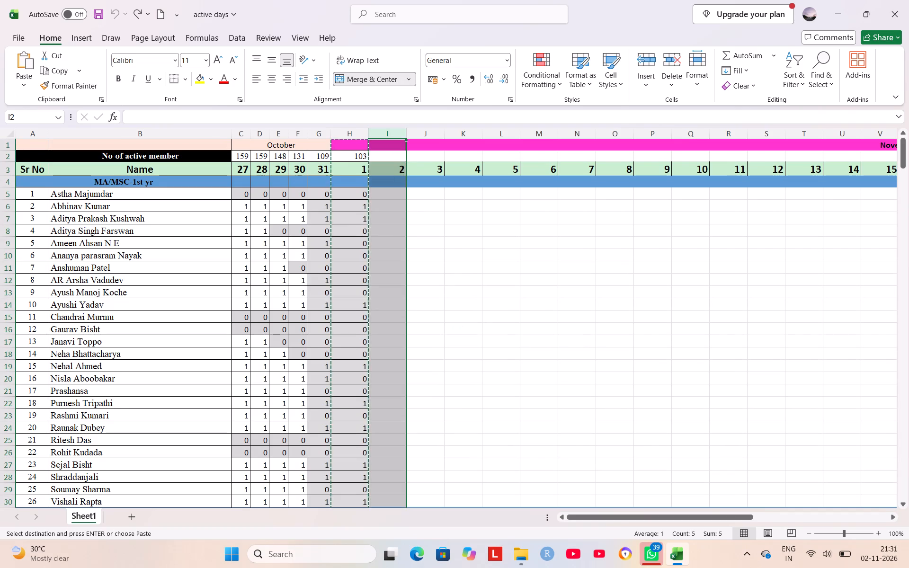
# Examine the November 2 column through the 1st-year and 2nd-year lists for entries already recorded there.
pyautogui.click(473, 316)
pyautogui.scroll(-2, 473, 316)
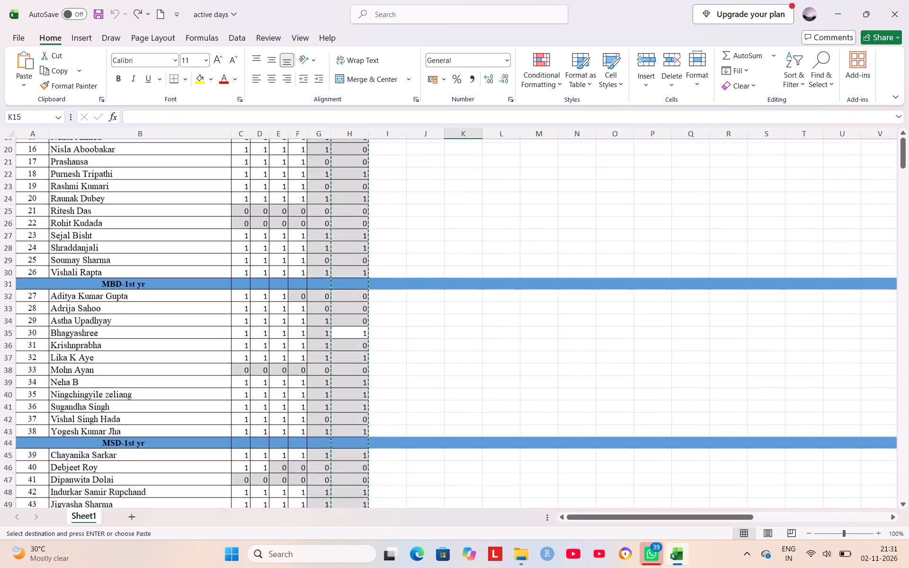
pyautogui.scroll(-6, 473, 316)
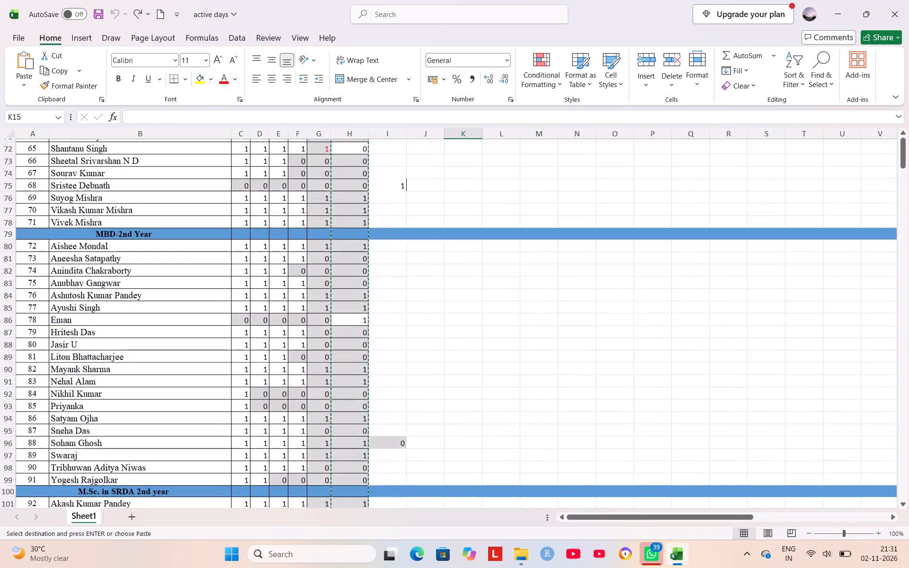
pyautogui.scroll(-3, 473, 316)
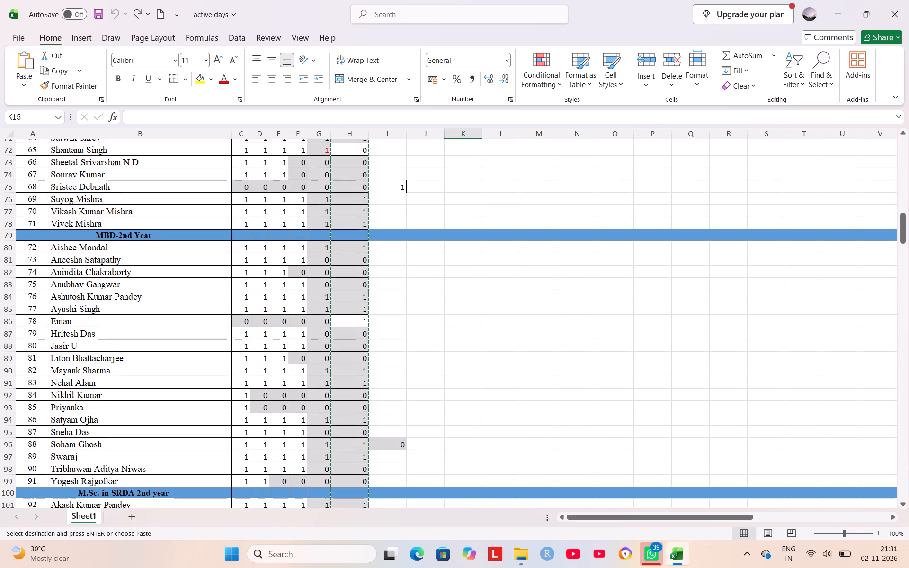
pyautogui.scroll(-1, 473, 316)
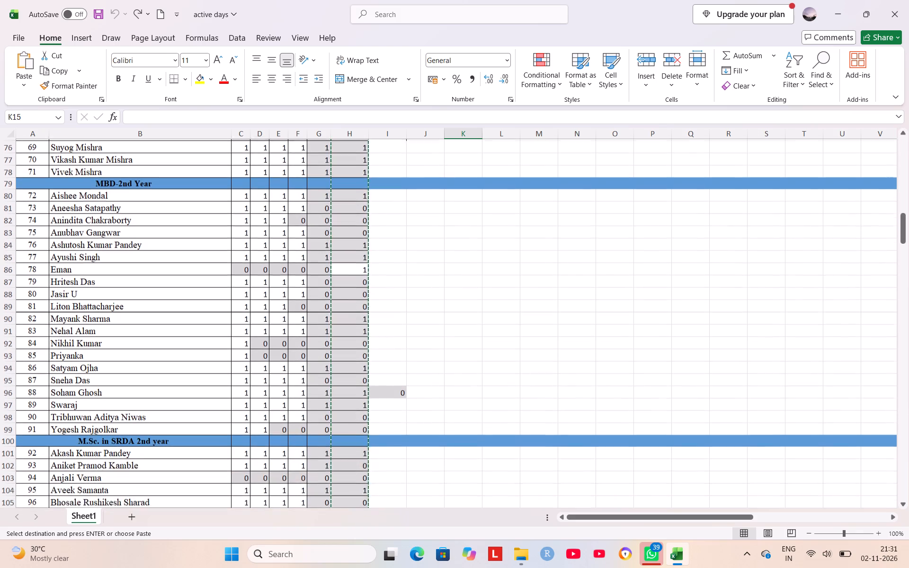
pyautogui.scroll(-2, 473, 316)
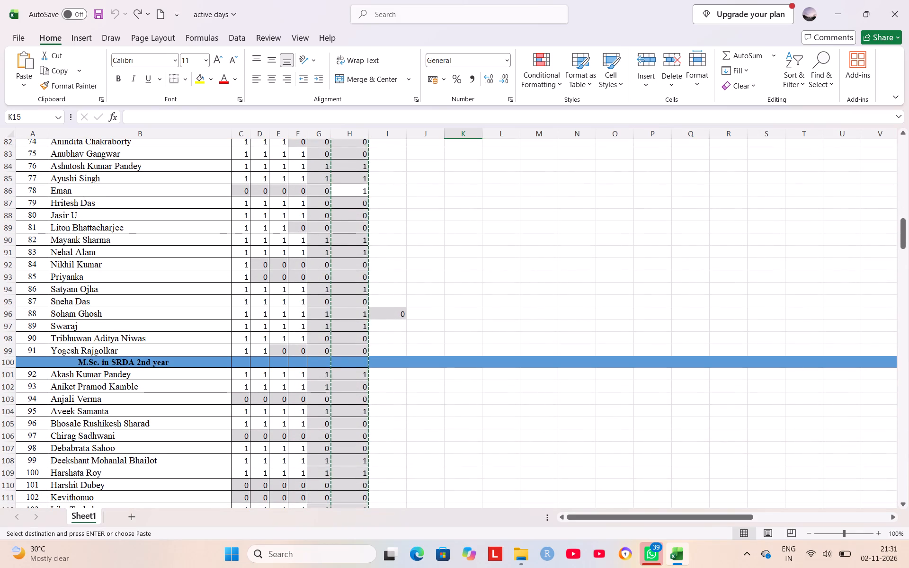
pyautogui.scroll(-1, 473, 316)
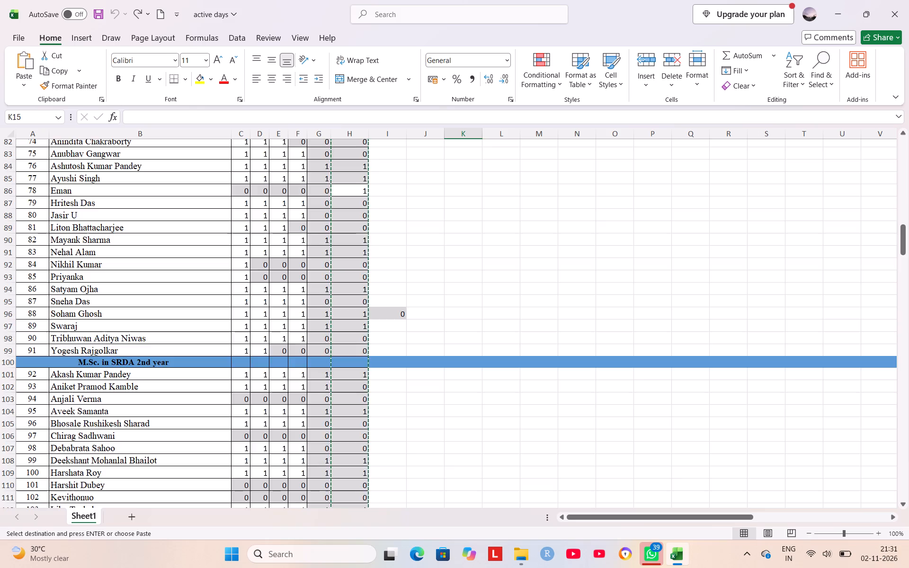
pyautogui.press('Escape')
pyautogui.scroll(-4, 427, 311)
pyautogui.scroll(5, 427, 311)
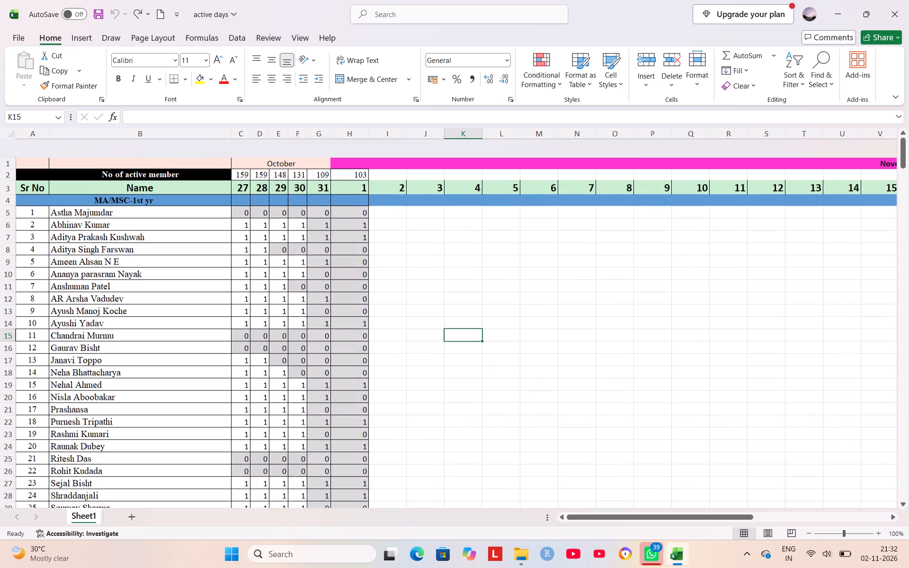
# Set the November 1 attendance of serial number 88 in the MBD-2nd Year list to 0.
pyautogui.scroll(-4, 427, 311)
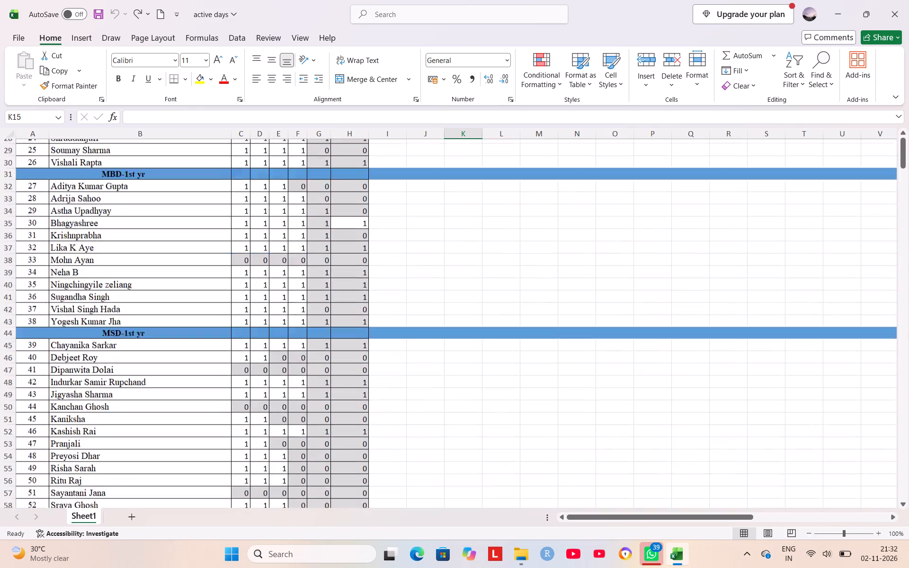
pyautogui.scroll(-5, 427, 311)
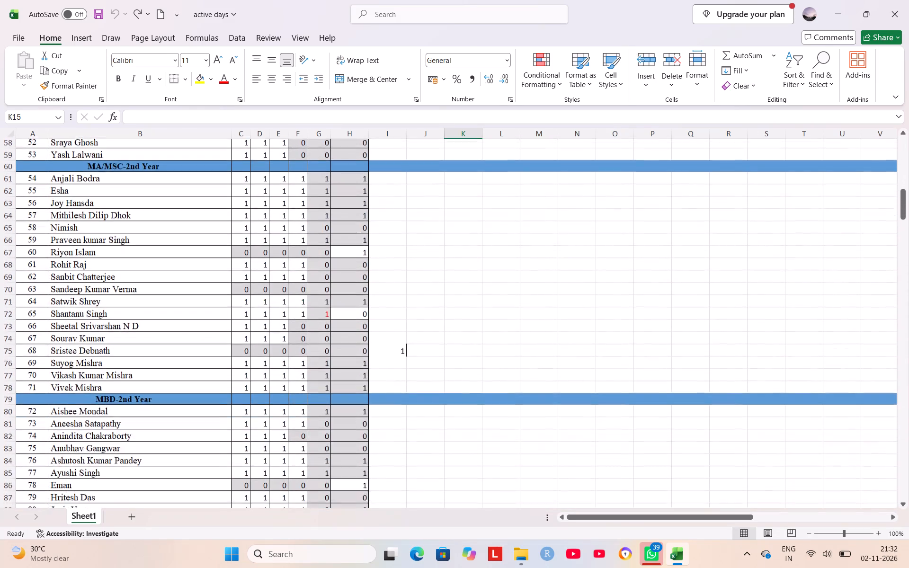
pyautogui.scroll(-2, 427, 311)
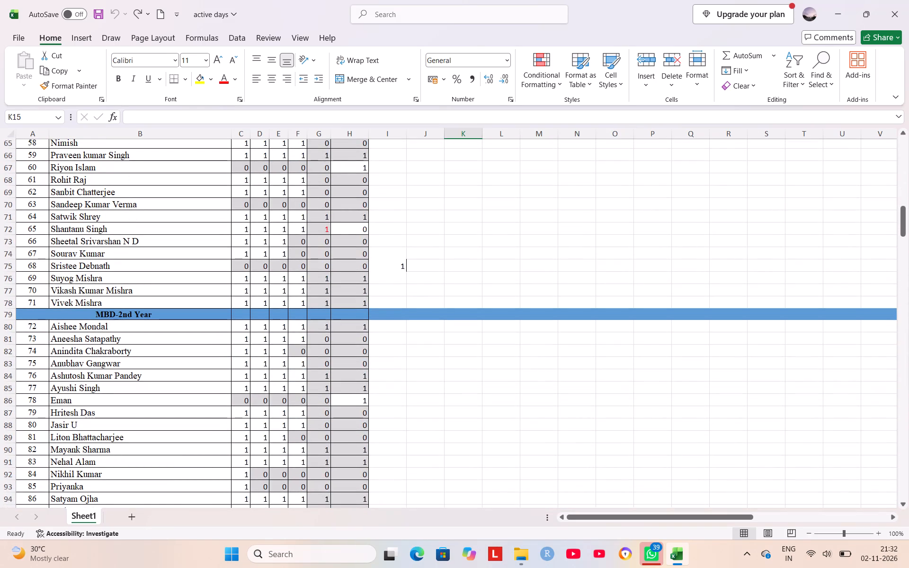
pyautogui.scroll(-1, 427, 311)
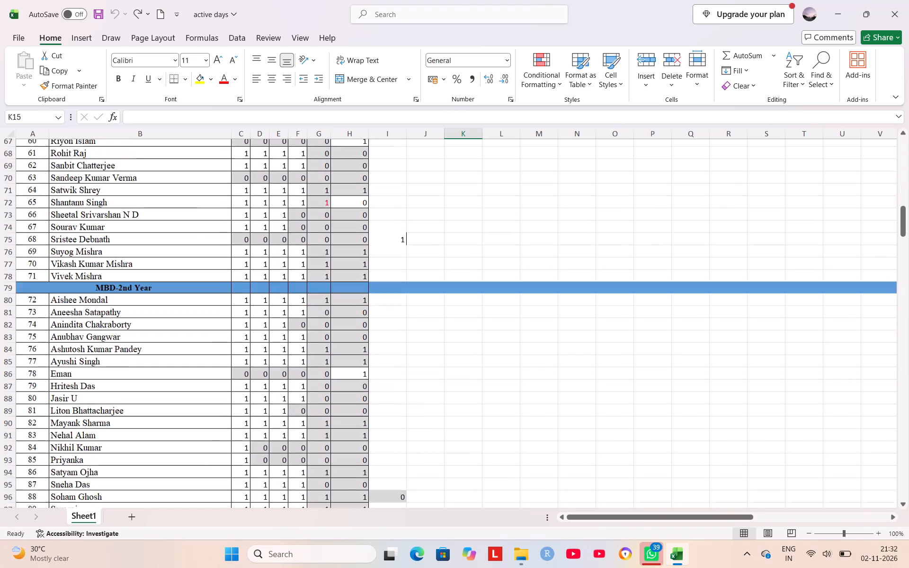
pyautogui.scroll(-1, 427, 311)
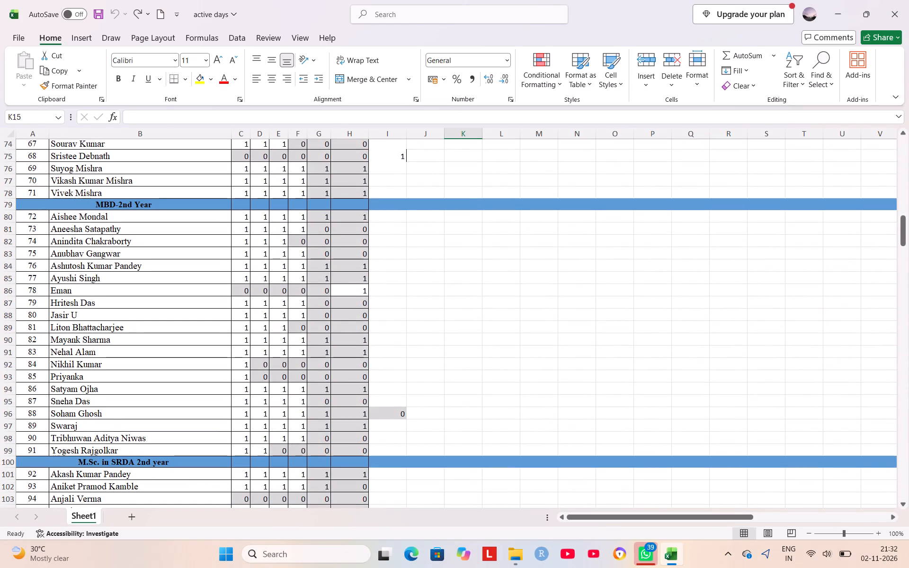
pyautogui.click(355, 413)
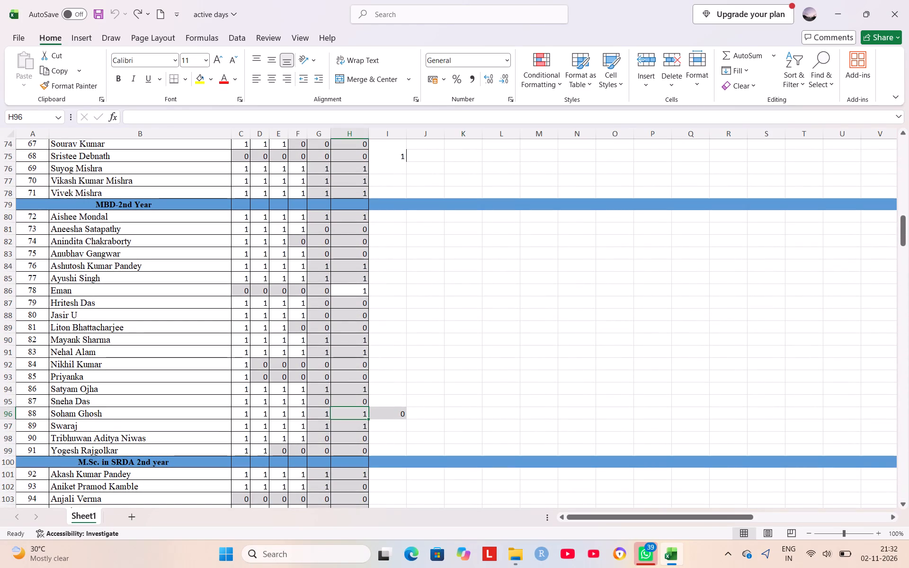
pyautogui.press('Delete')
pyautogui.press('0')
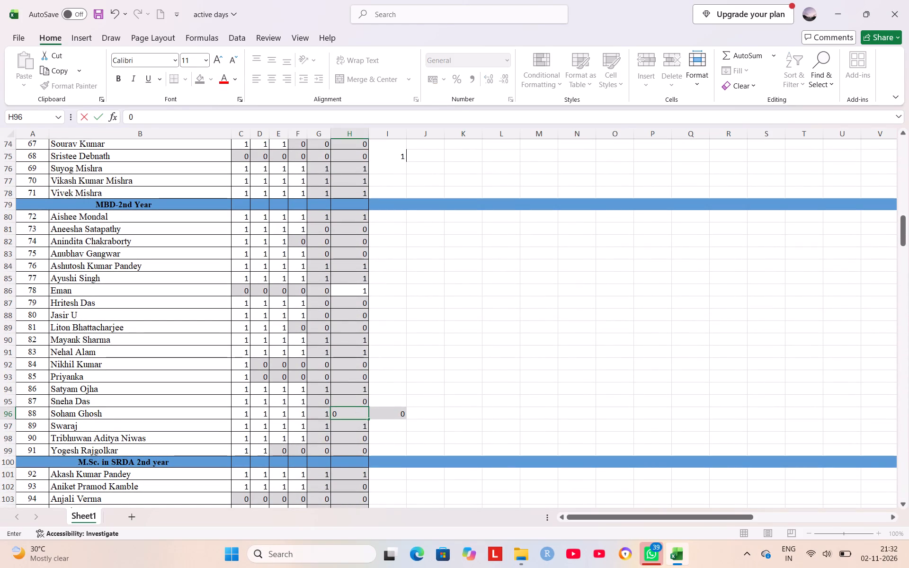
pyautogui.click(392, 434)
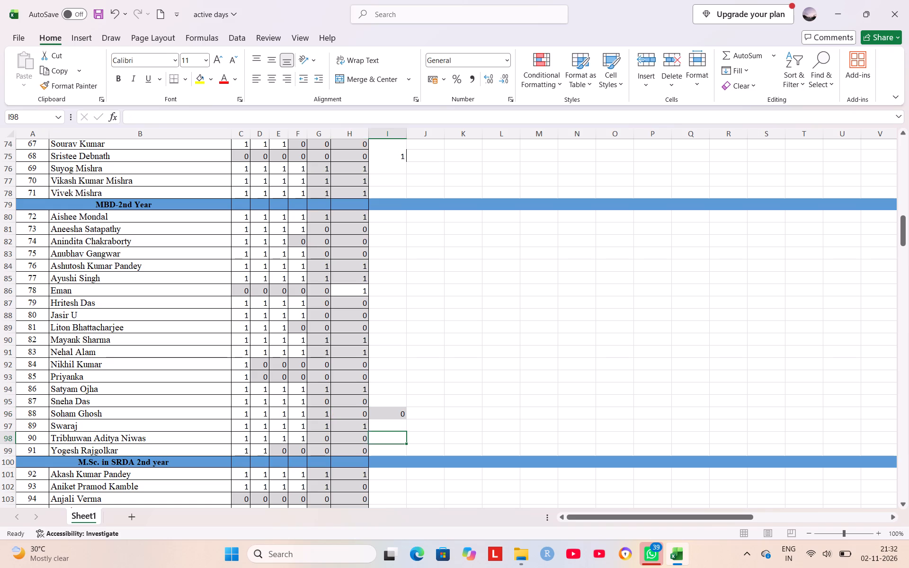
# Examine the remaining member rows down to the Total row for existing November 2 entries.
pyautogui.scroll(-4, 401, 410)
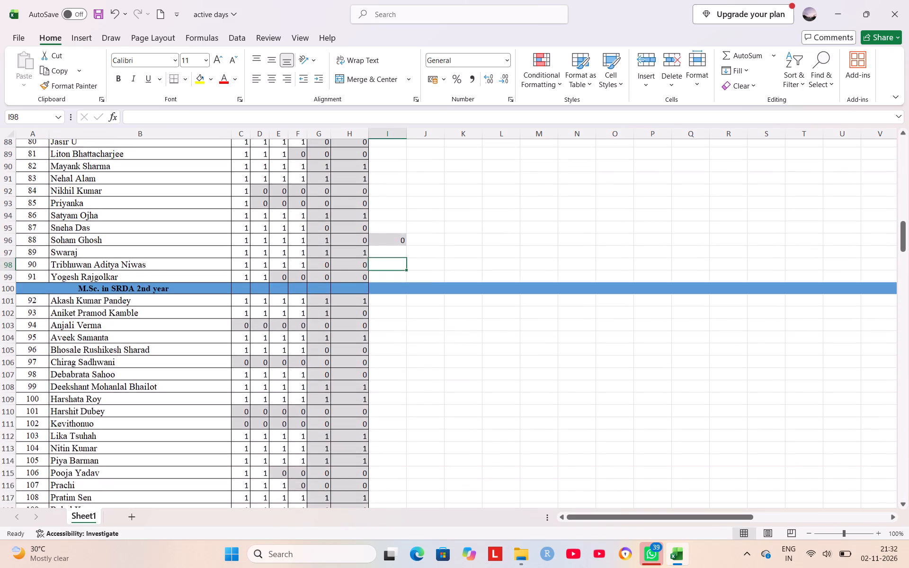
pyautogui.scroll(-7, 401, 410)
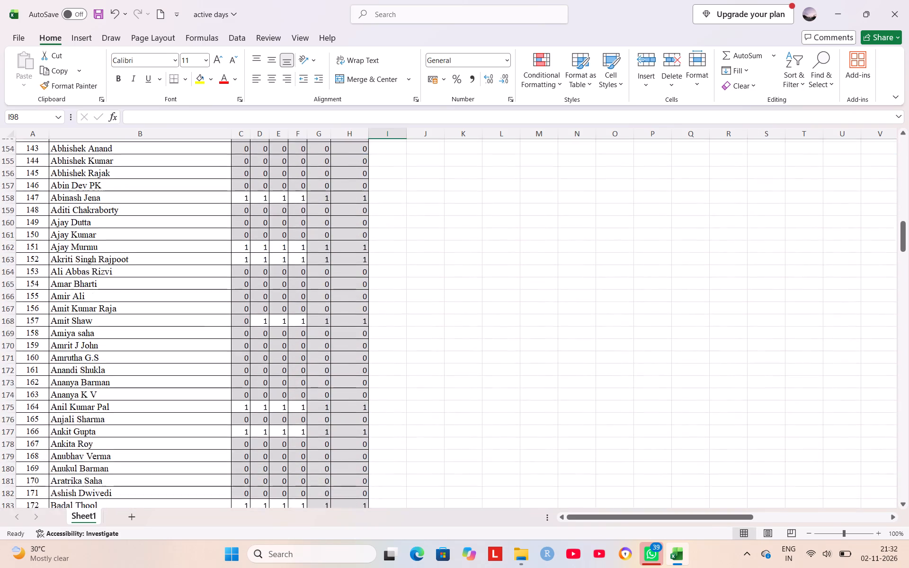
pyautogui.scroll(-7, 401, 410)
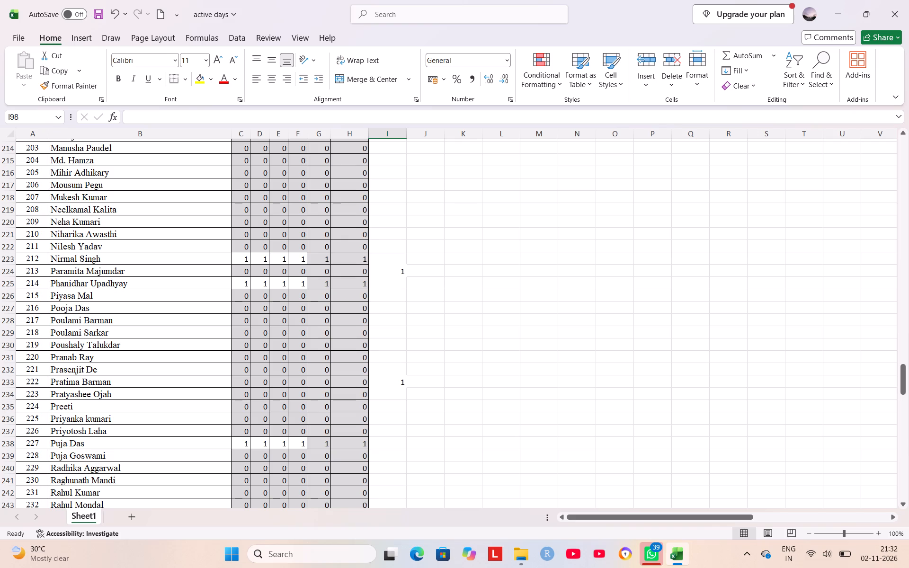
pyautogui.scroll(-8, 240, 269)
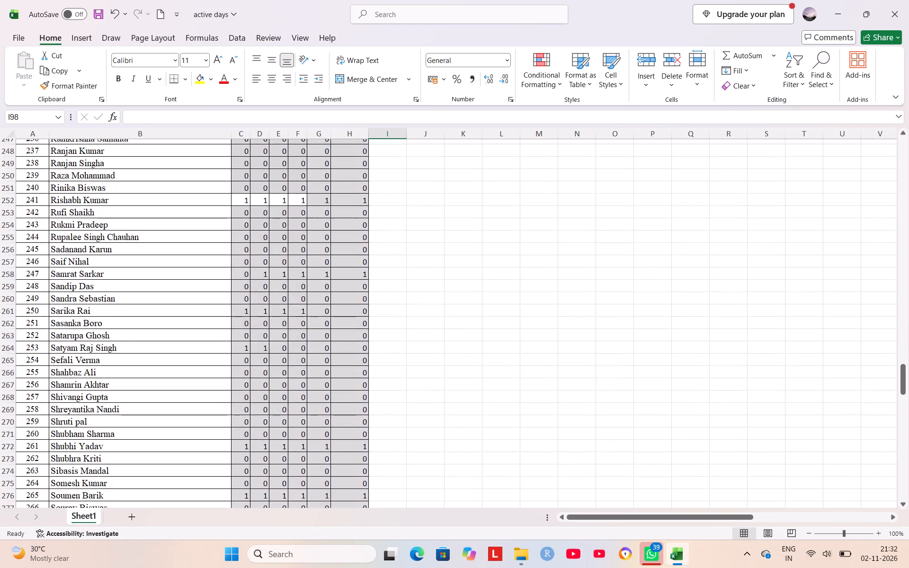
pyautogui.scroll(-5, 240, 269)
pyautogui.scroll(1, 240, 269)
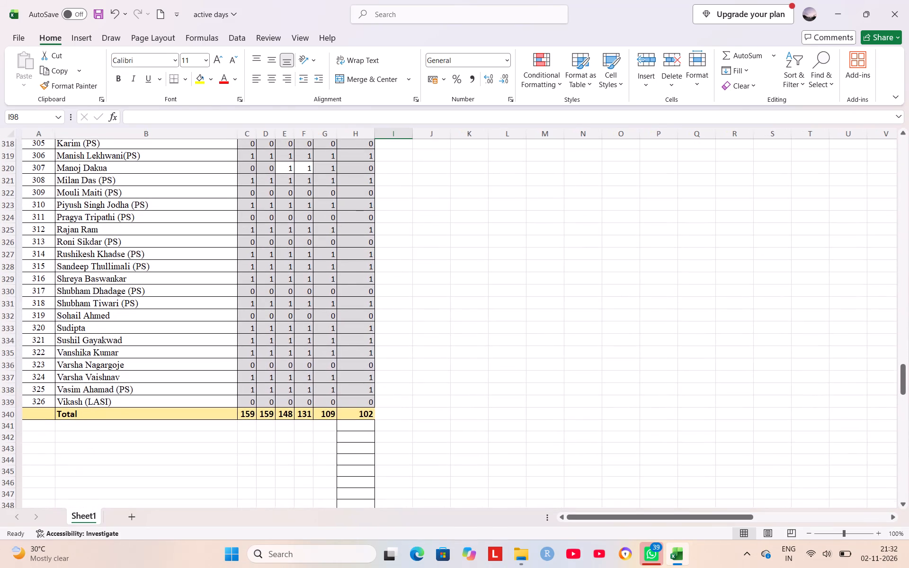
pyautogui.scroll(17, 240, 269)
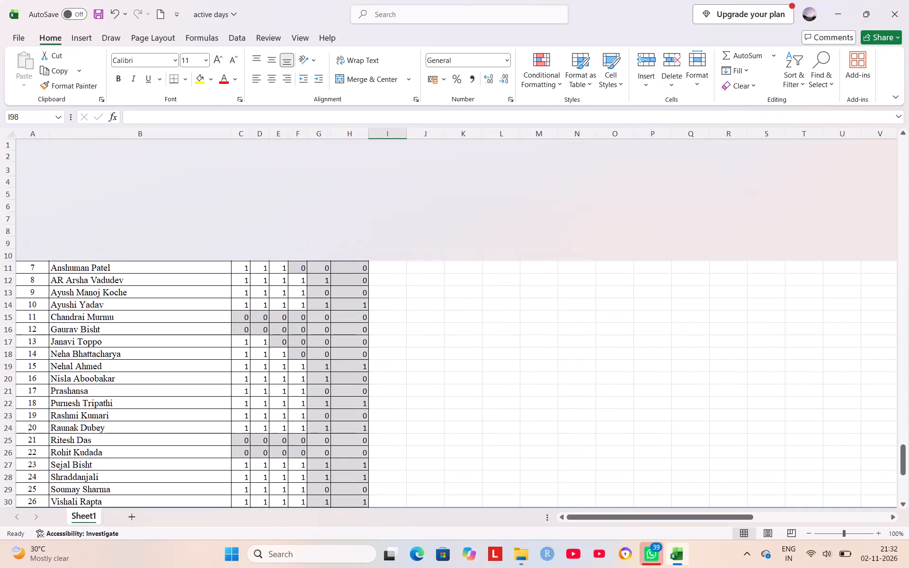
pyautogui.scroll(1, 240, 269)
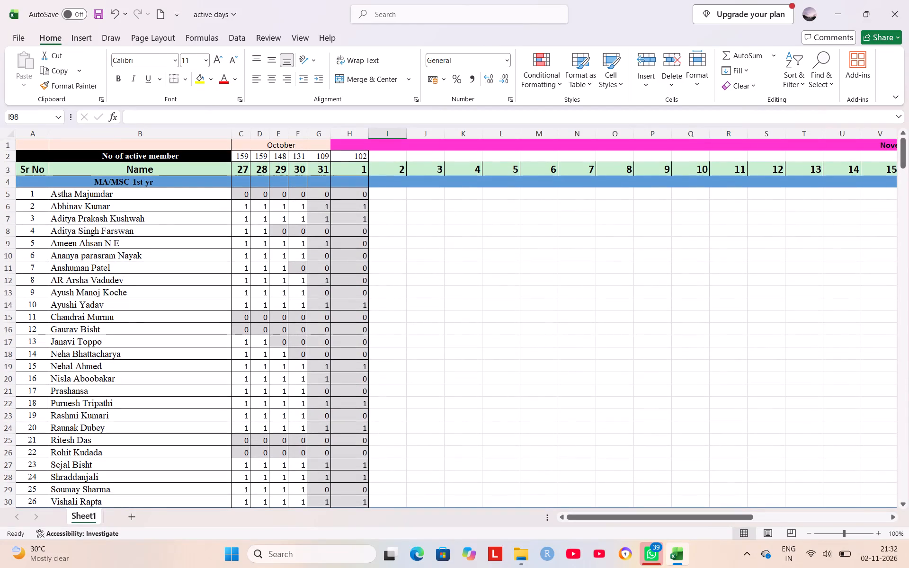
# Copy the entire November 1 column over the November 2 column.
pyautogui.click(354, 138)
pyautogui.hotkey('ctrl', 'c')
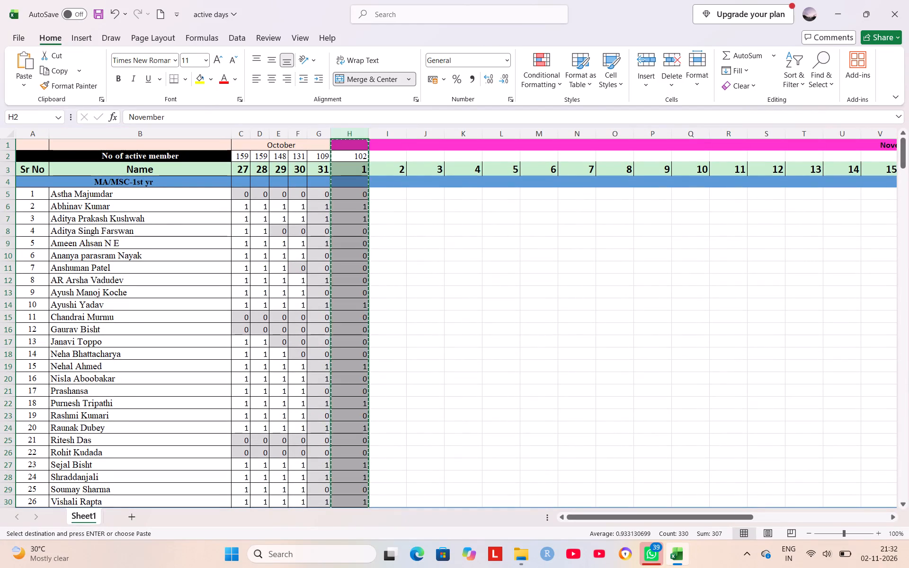
pyautogui.click(390, 133)
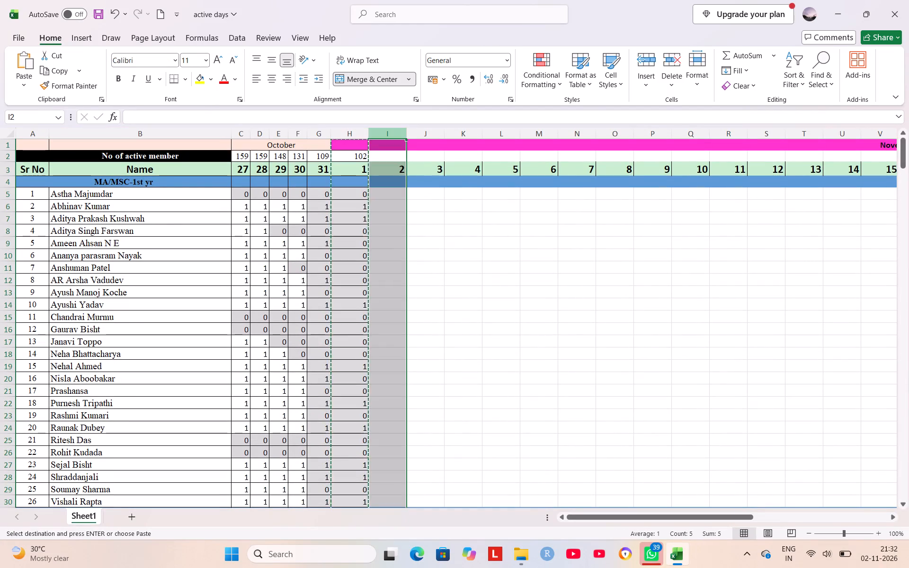
pyautogui.hotkey('ctrl', 'v')
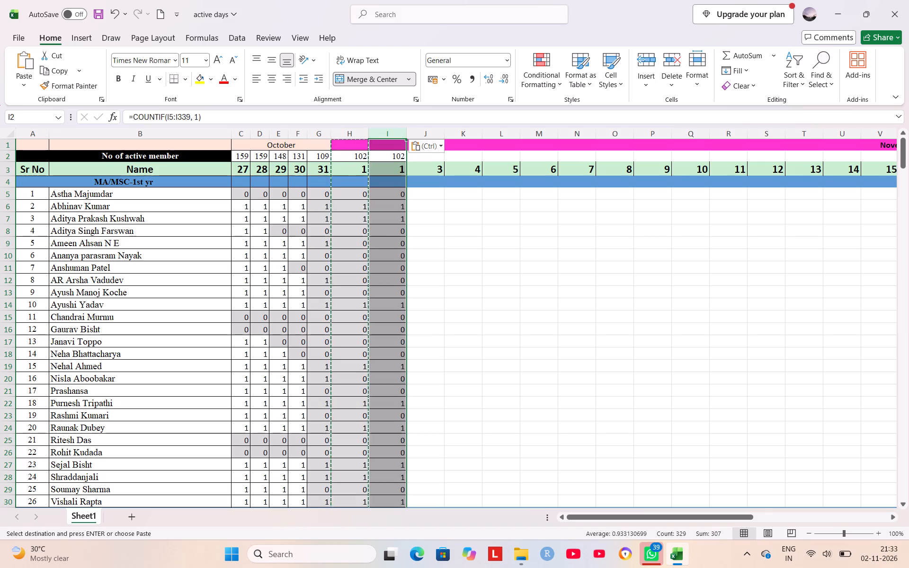
# Look over the copied November 2 column and find the row of serial number 68 in the MA/MSC-2nd Year list by name.
pyautogui.scroll(-7, 389, 262)
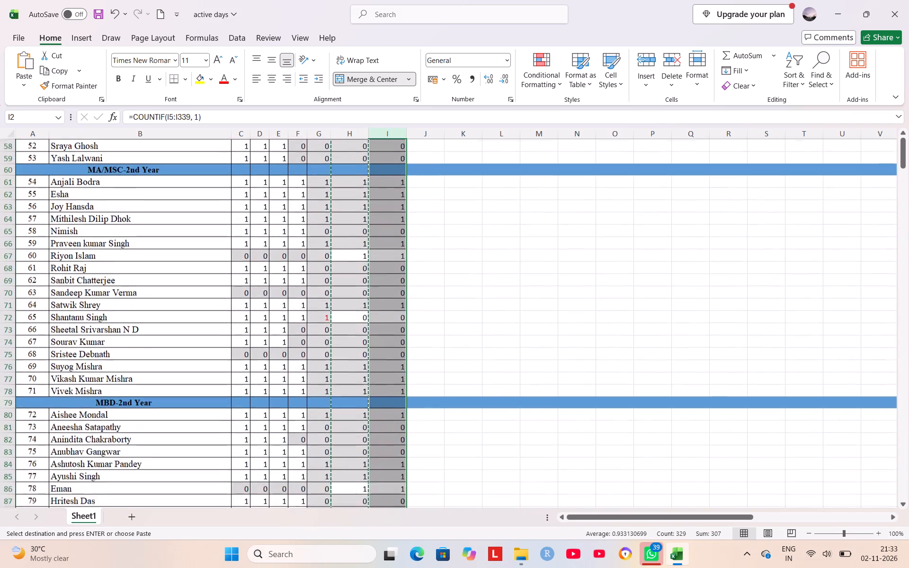
pyautogui.scroll(-1, 389, 262)
pyautogui.scroll(10, 389, 262)
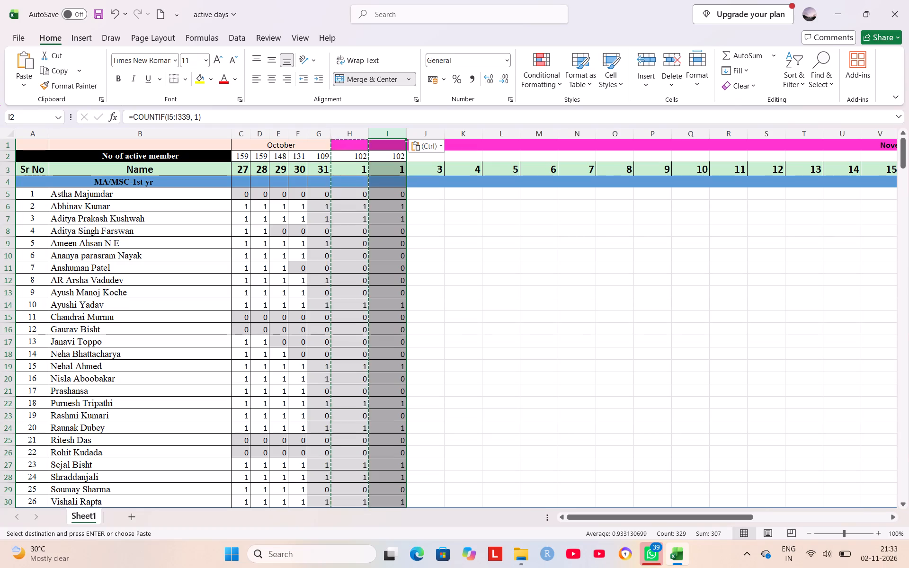
pyautogui.click(480, 304)
pyautogui.hotkey('ctrl', 'f')
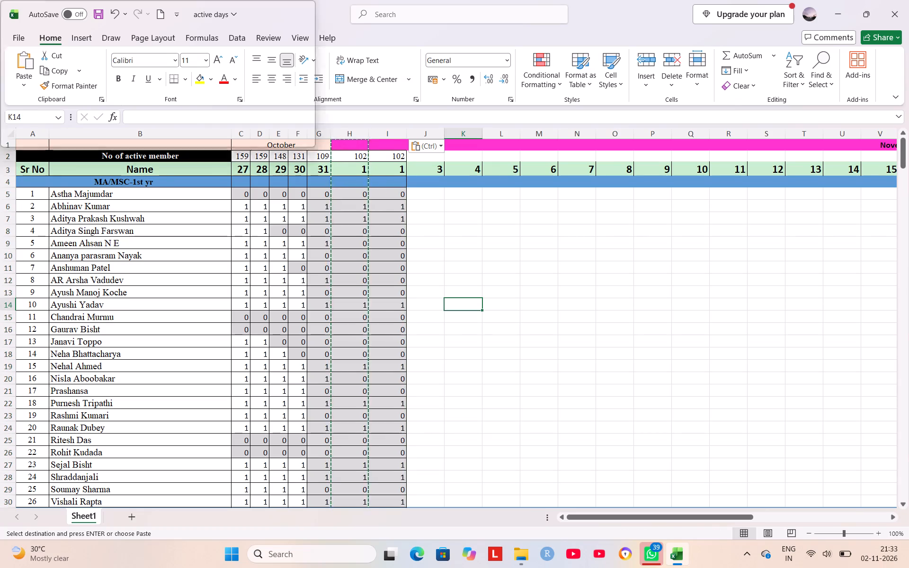
pyautogui.write('sristee')
pyautogui.press('Return')
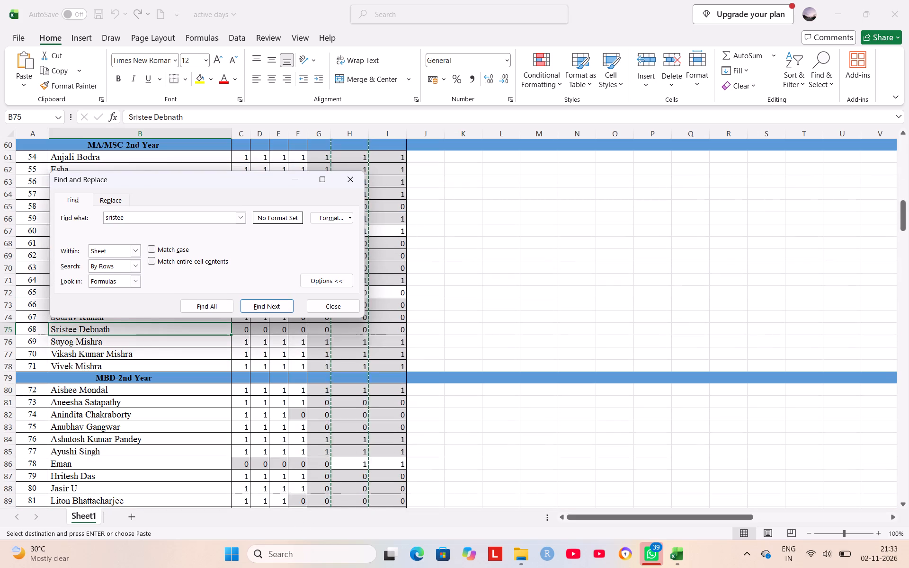
pyautogui.click(359, 180)
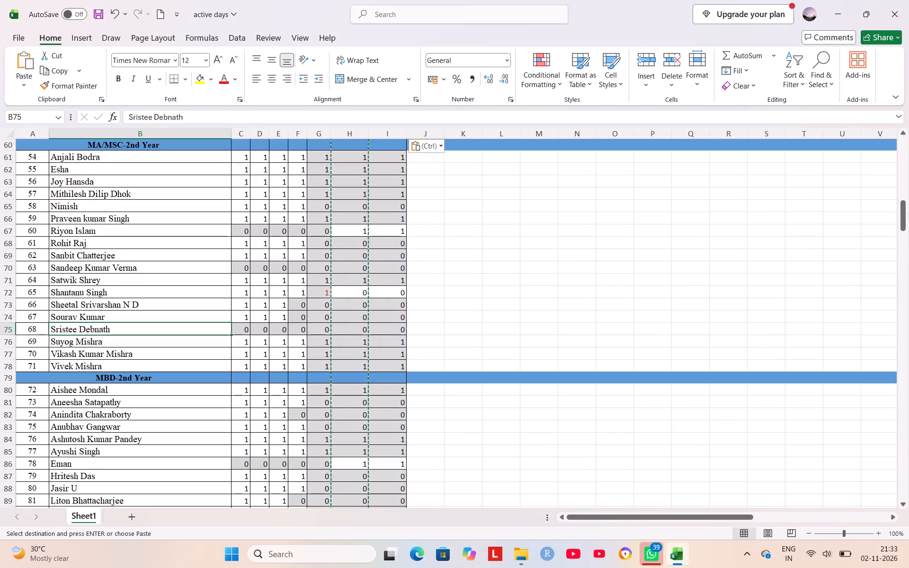
# Set the November 2 attendance of serial number 68 in the MA/MSC-2nd Year list to 1.
pyautogui.click(394, 330)
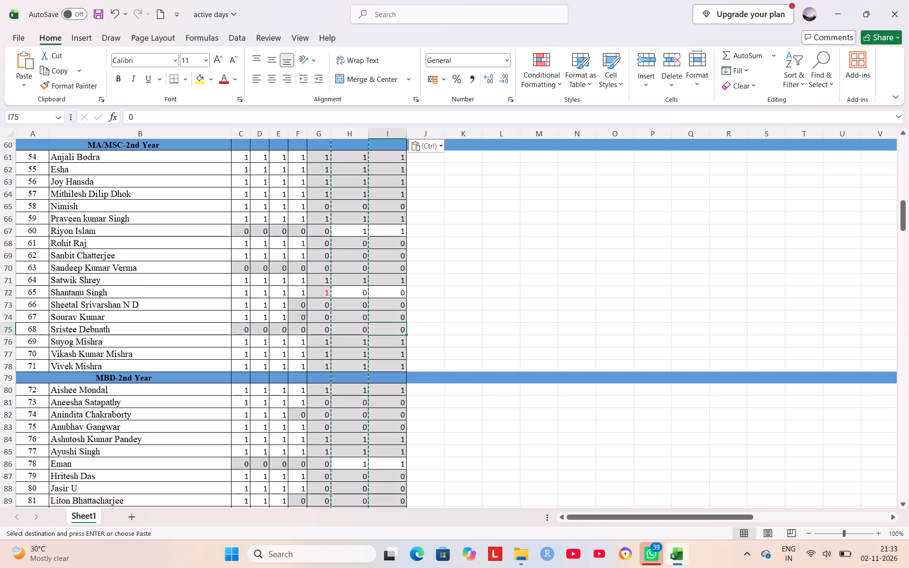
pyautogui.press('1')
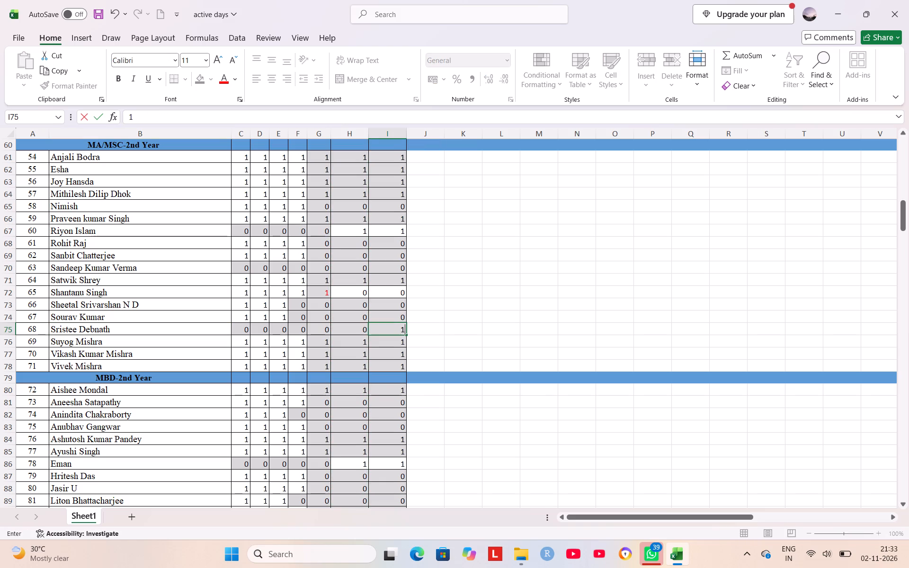
pyautogui.click(5, 328)
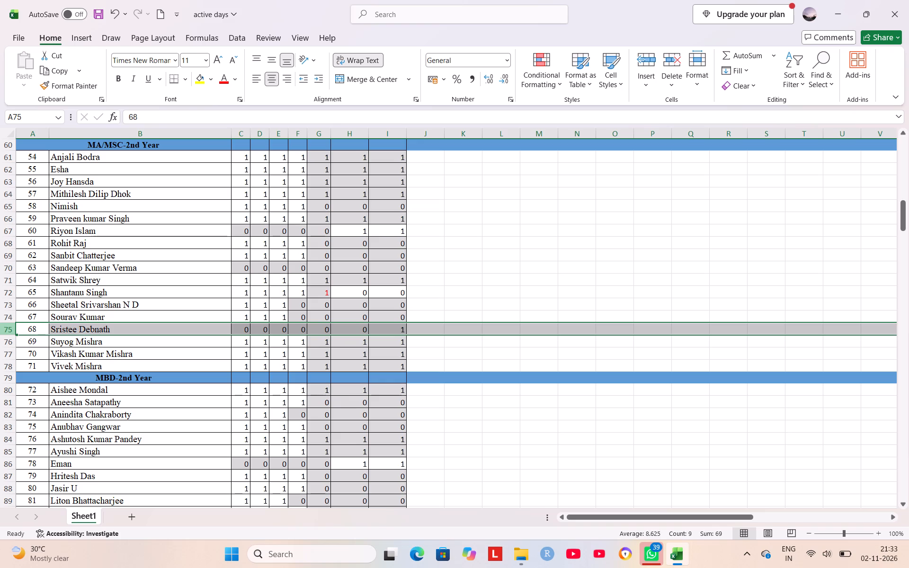
pyautogui.click(414, 383)
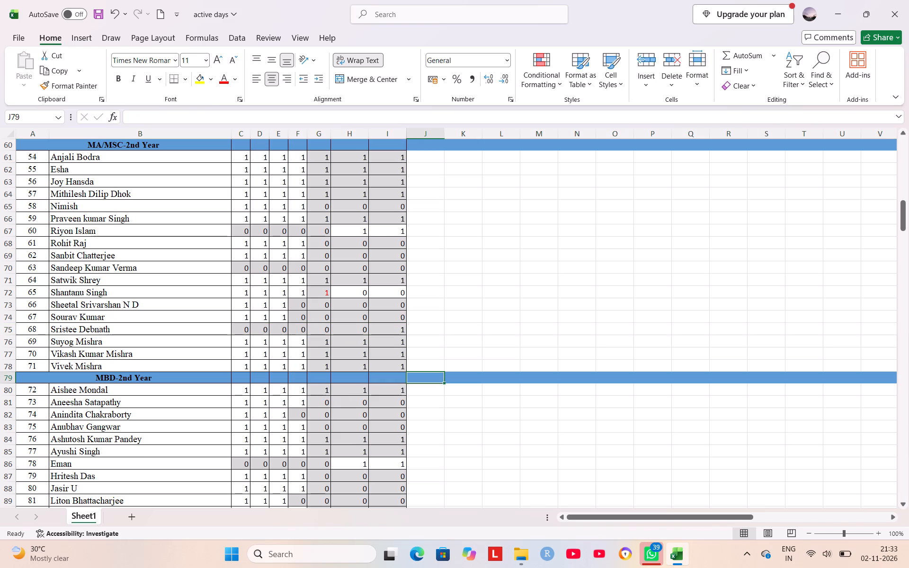
# Find serial number 301 in the Project/Staff list by name and enter 0 in the empty cell just after its November 2 value.
pyautogui.hotkey('ctrl', 'f')
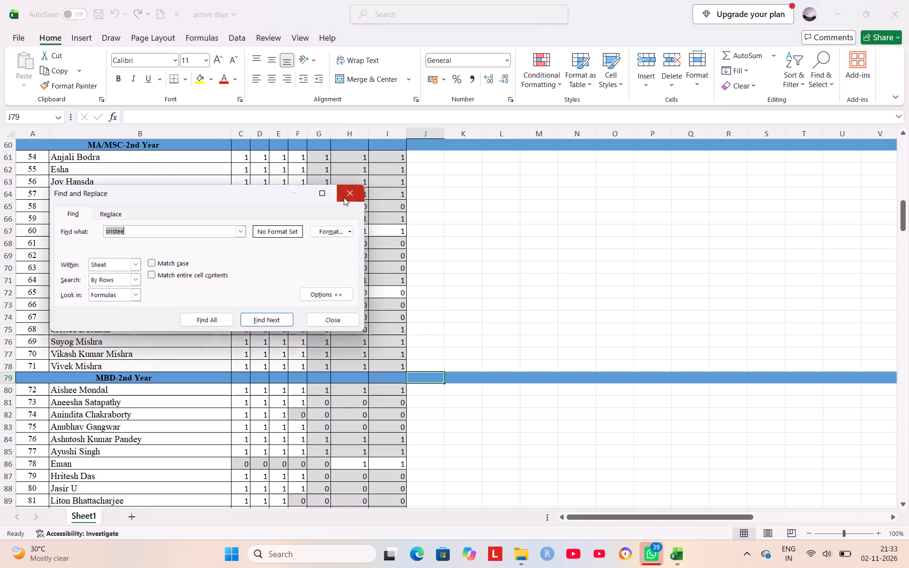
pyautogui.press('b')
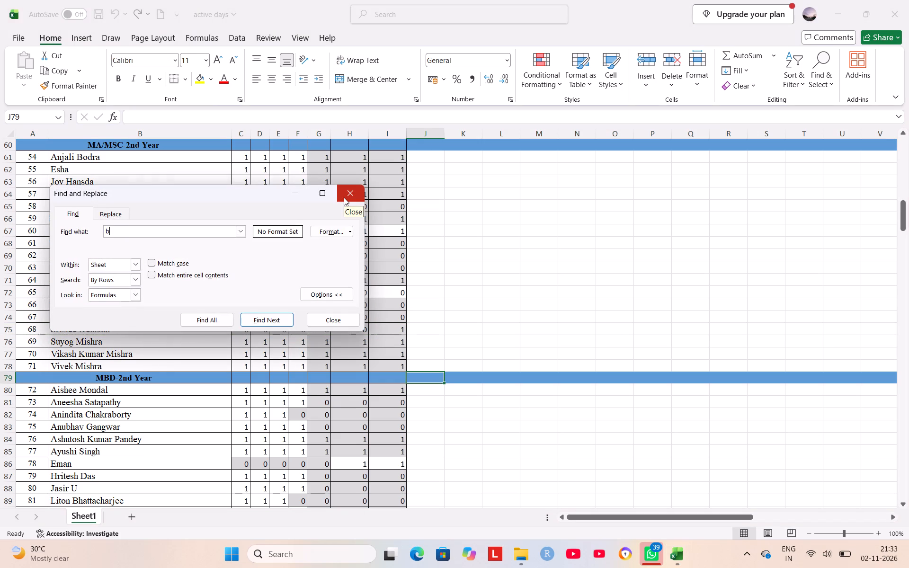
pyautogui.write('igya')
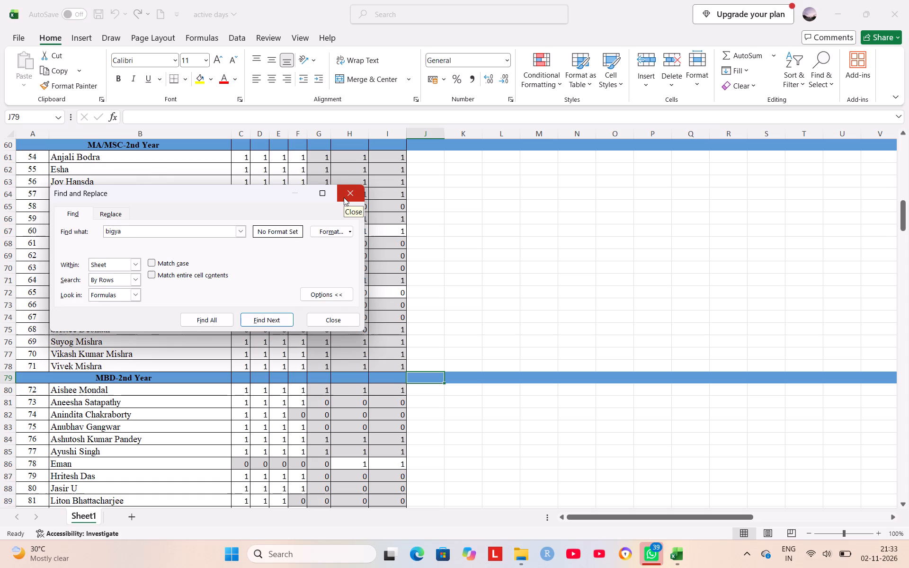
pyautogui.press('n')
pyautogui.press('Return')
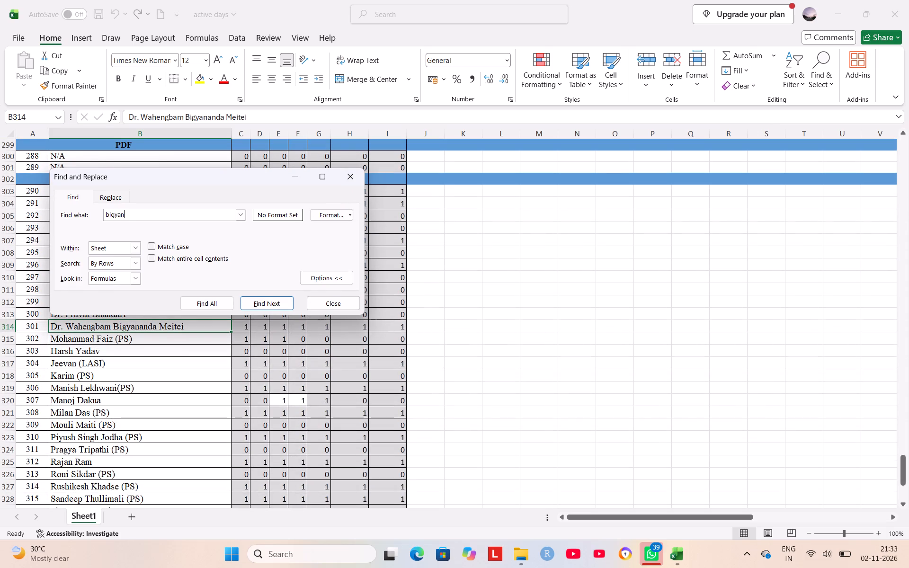
pyautogui.click(420, 328)
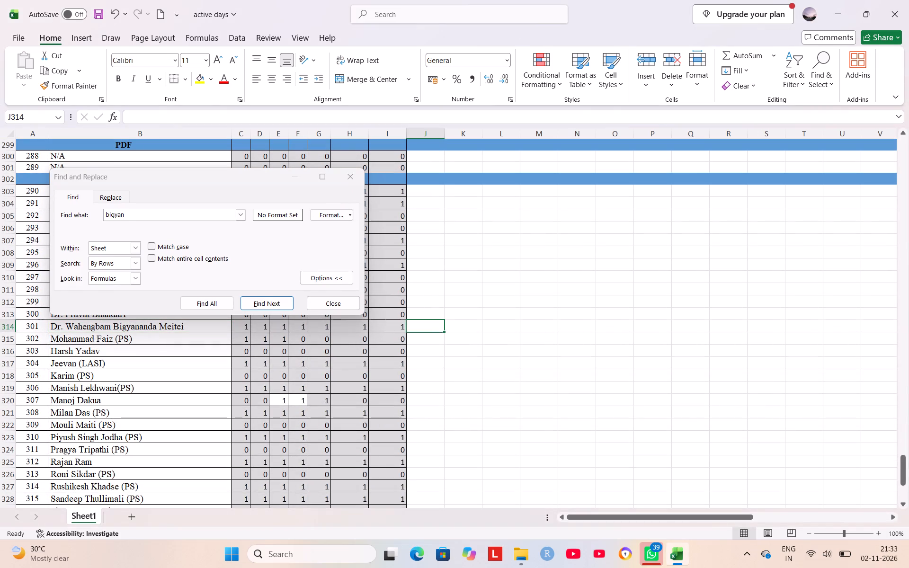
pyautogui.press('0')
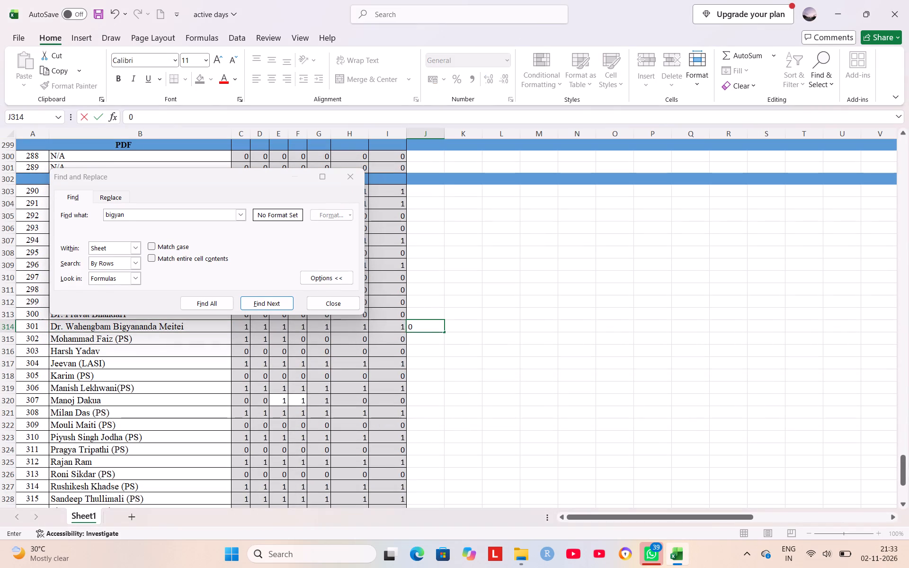
pyautogui.click(333, 306)
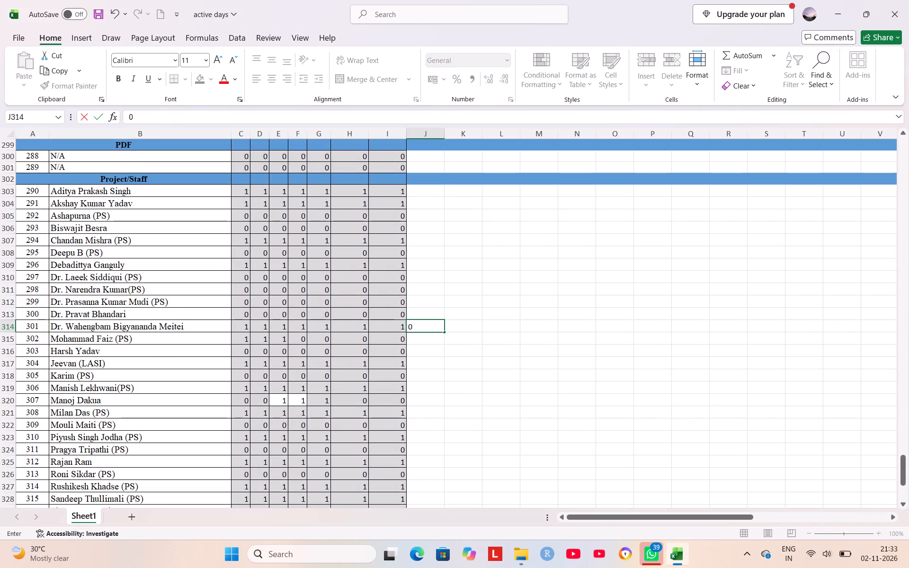
pyautogui.click(493, 342)
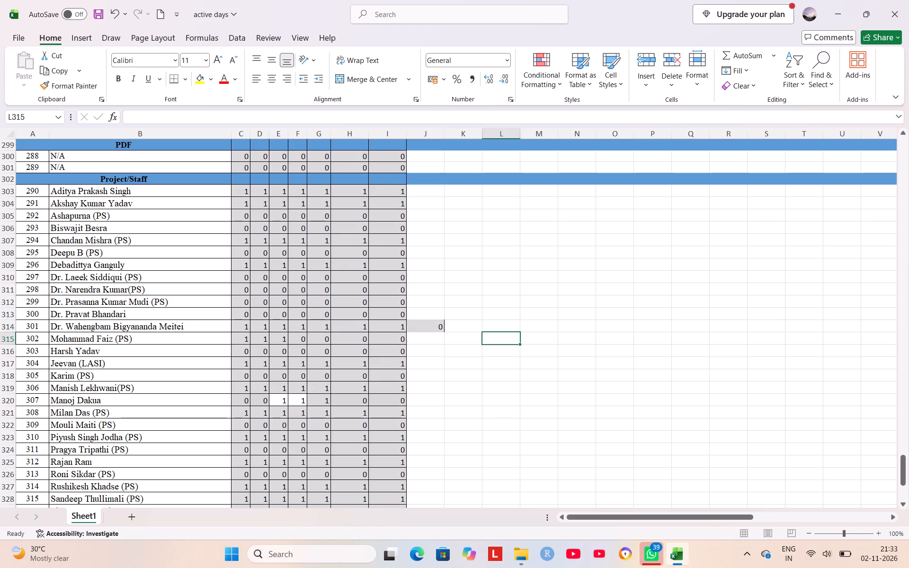
# Find serial number 105 in the M.Sc. in SRDA 2nd year list by name and select its November 2 attendance cell.
pyautogui.hotkey('ctrl', 'f')
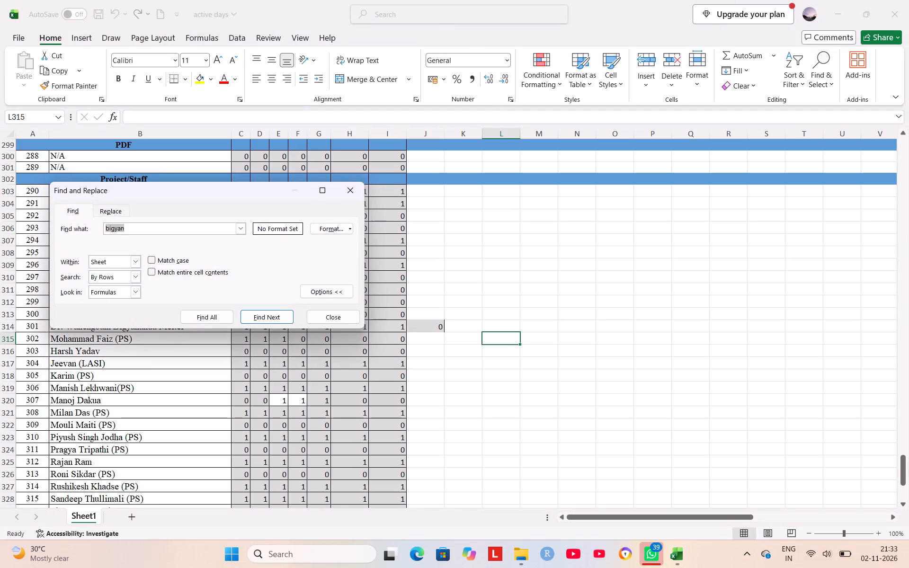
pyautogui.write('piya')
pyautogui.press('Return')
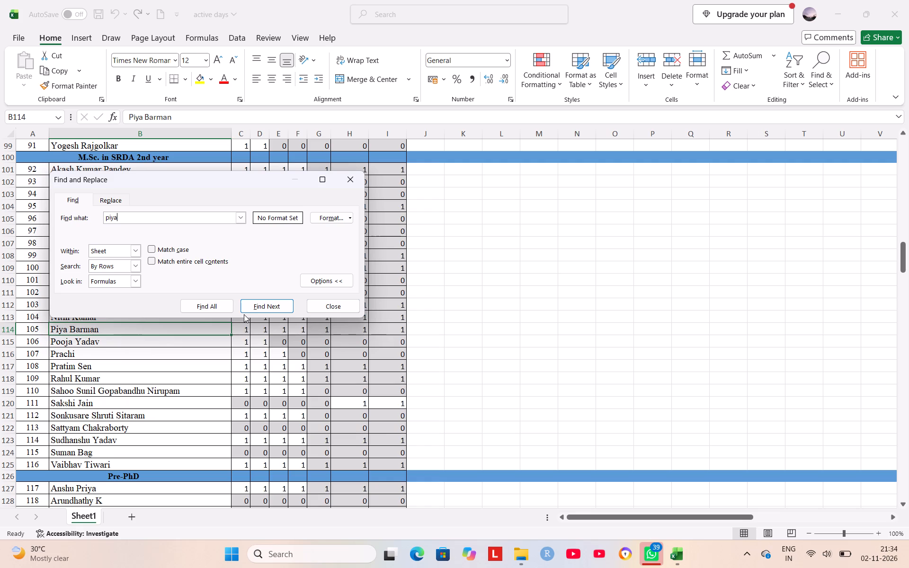
pyautogui.click(400, 331)
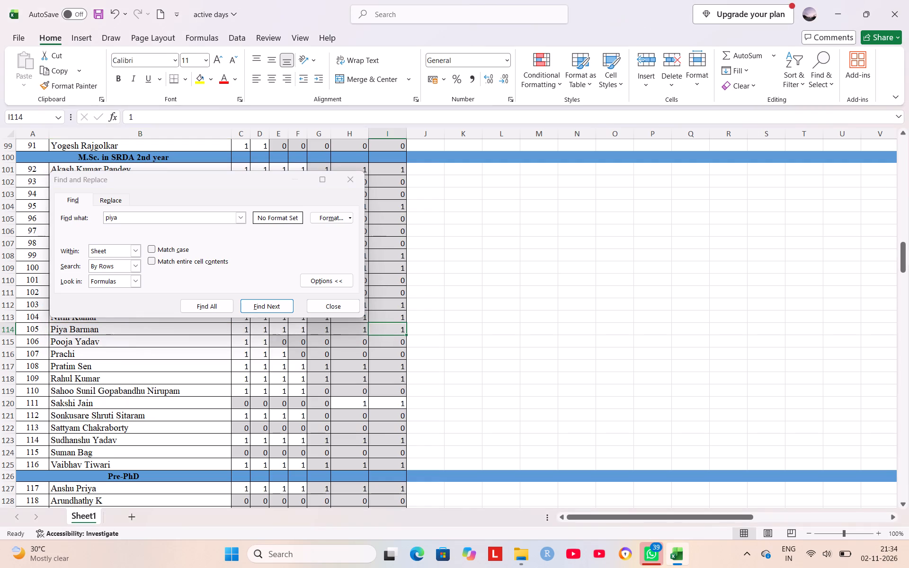
# Set the November 2 attendance of serial number 105 in the M.Sc. in SRDA 2nd year list to 0.
pyautogui.press('0')
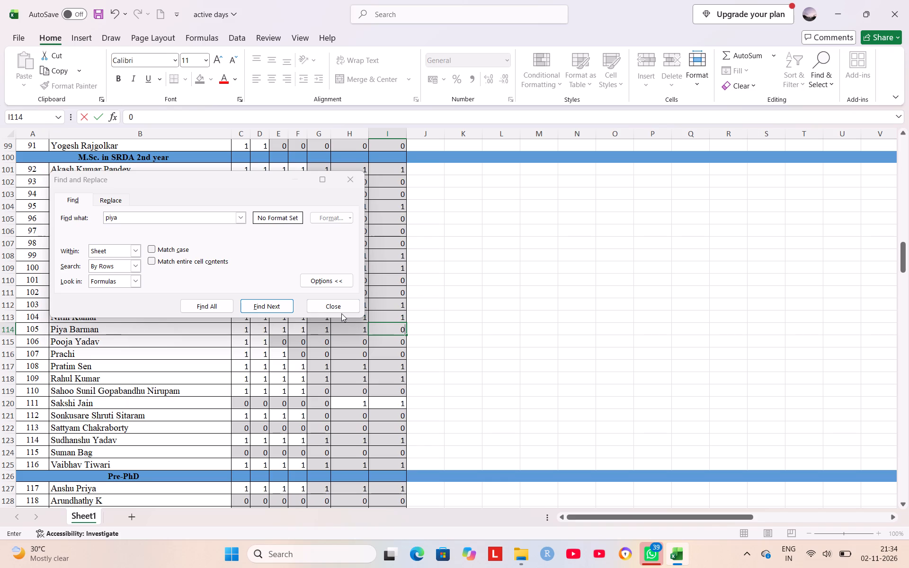
# Find serial number 99 in the M.Sc. in SRDA 2nd year list by name and enter 0 in its November 3 cell.
pyautogui.click(199, 224)
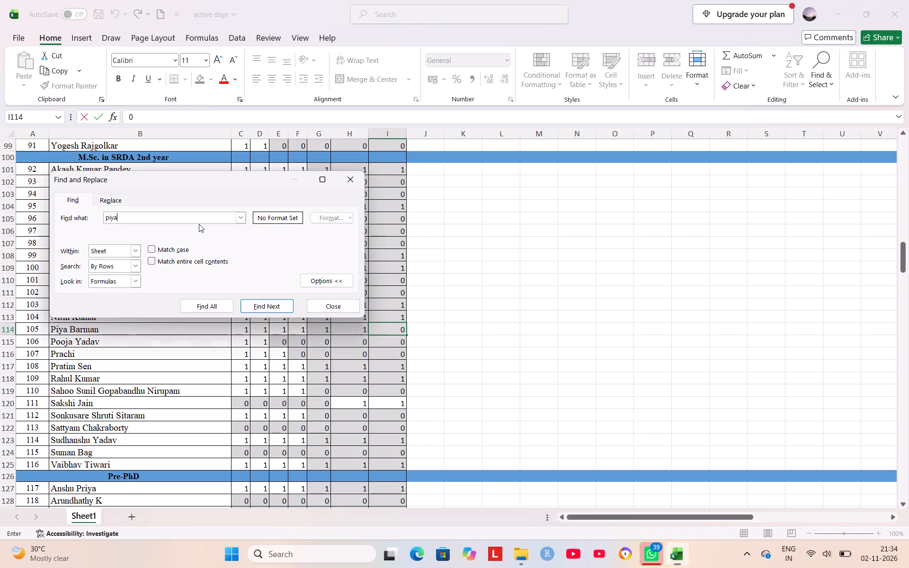
pyautogui.press('BackSpace')
pyautogui.press('BackSpace')
pyautogui.press('BackSpace')
pyautogui.press('BackSpace')
pyautogui.write('deekshan')
pyautogui.press('t')
pyautogui.press('Return')
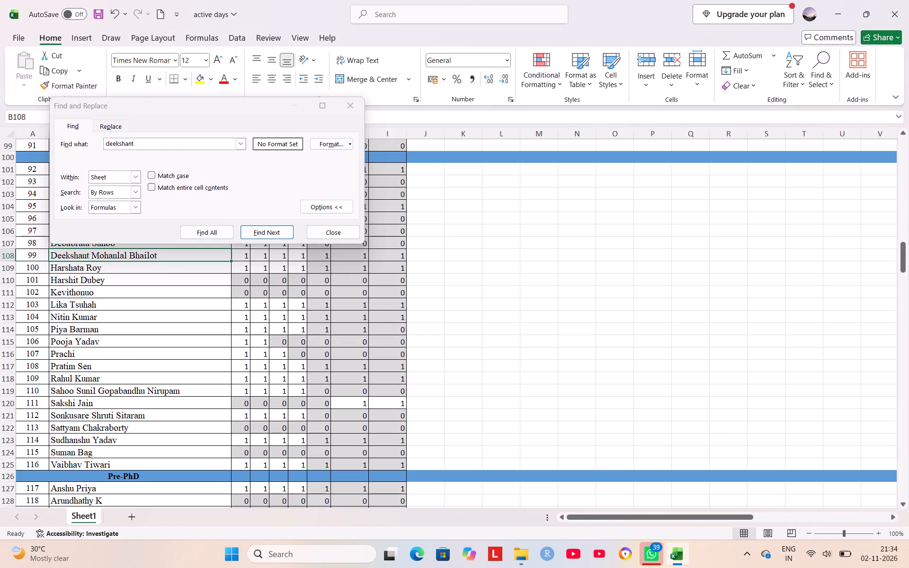
pyautogui.click(414, 256)
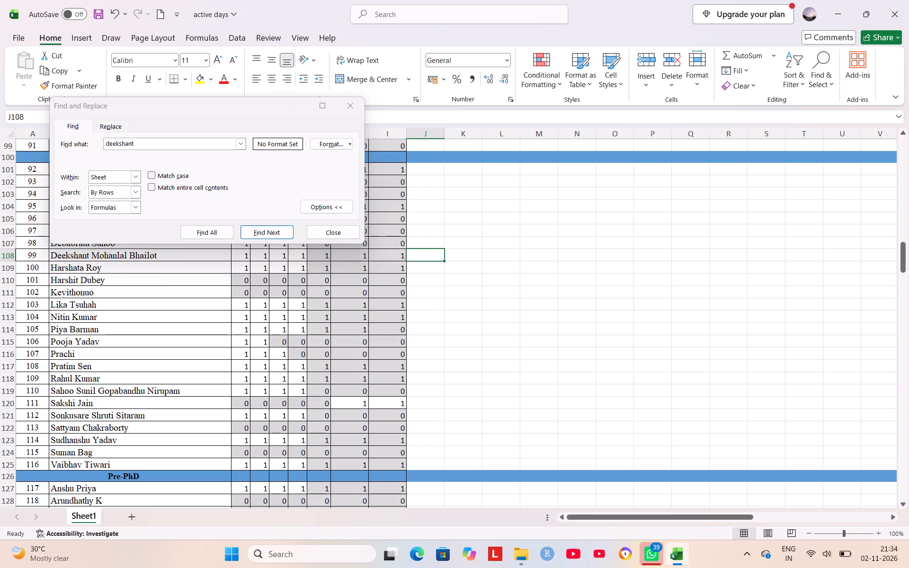
pyautogui.press('0')
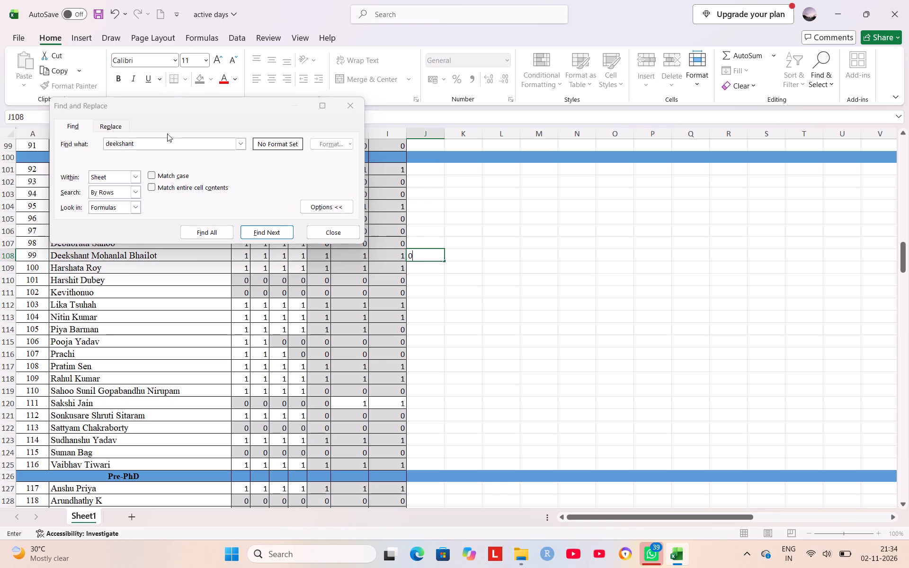
# Find serial number 20 in the MA/MSC-1st yr list by name and set its November 2 attendance to 0.
pyautogui.click(156, 142)
pyautogui.hotkey('ctrl', 'a')
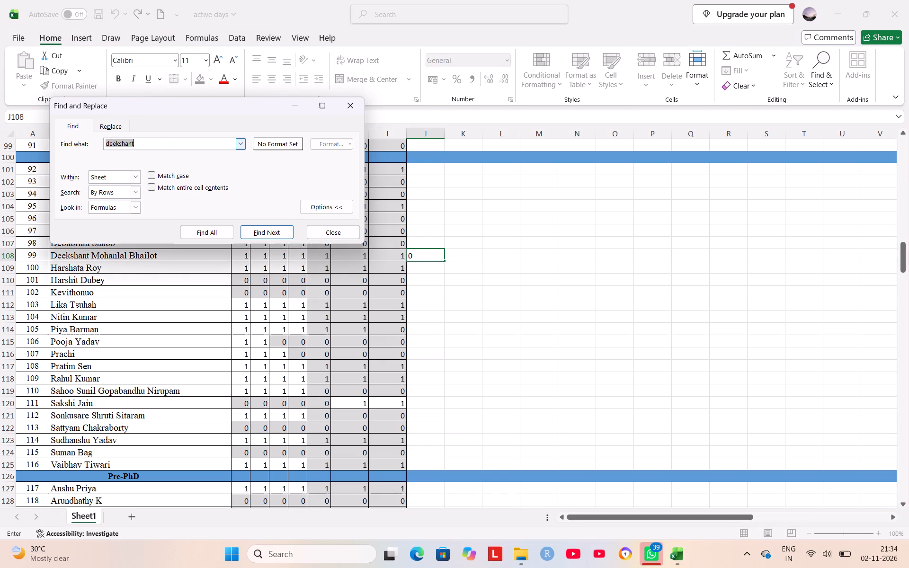
pyautogui.write('raunak')
pyautogui.press('Return')
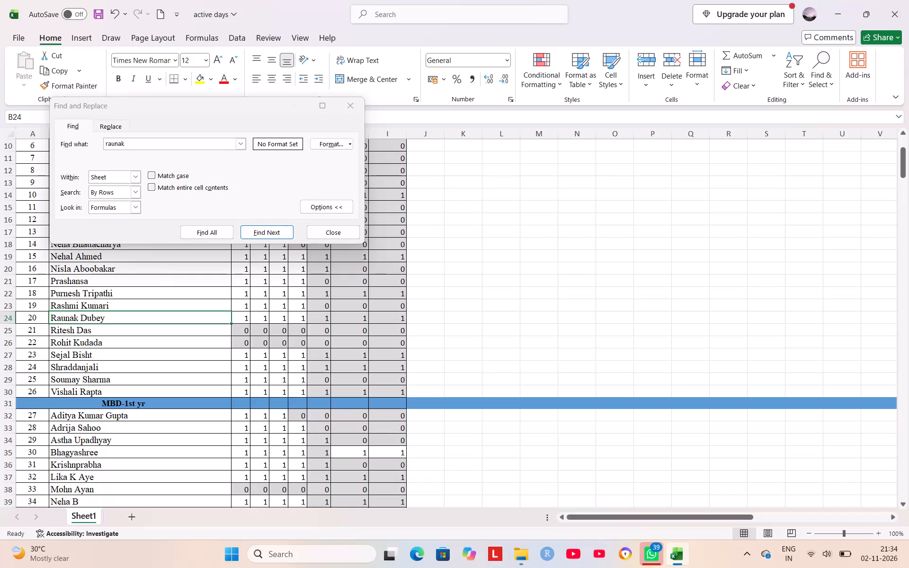
pyautogui.click(386, 318)
pyautogui.press('0')
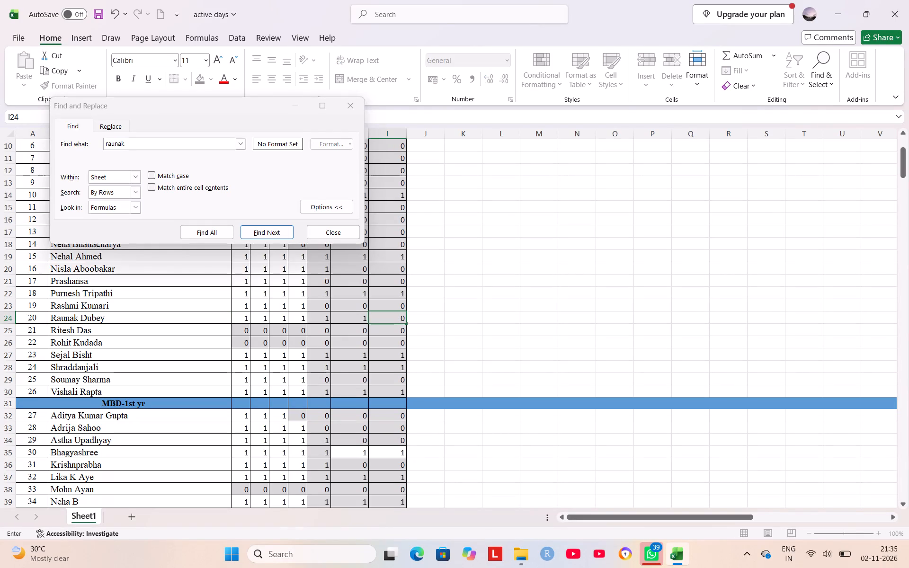
# Find serial number 24 in the MA/MSC-1st yr list by name and set its November 2 attendance to 0.
pyautogui.click(143, 147)
pyautogui.press('BackSpace')
pyautogui.press('BackSpace')
pyautogui.press('BackSpace')
pyautogui.press('BackSpace')
pyautogui.press('BackSpace')
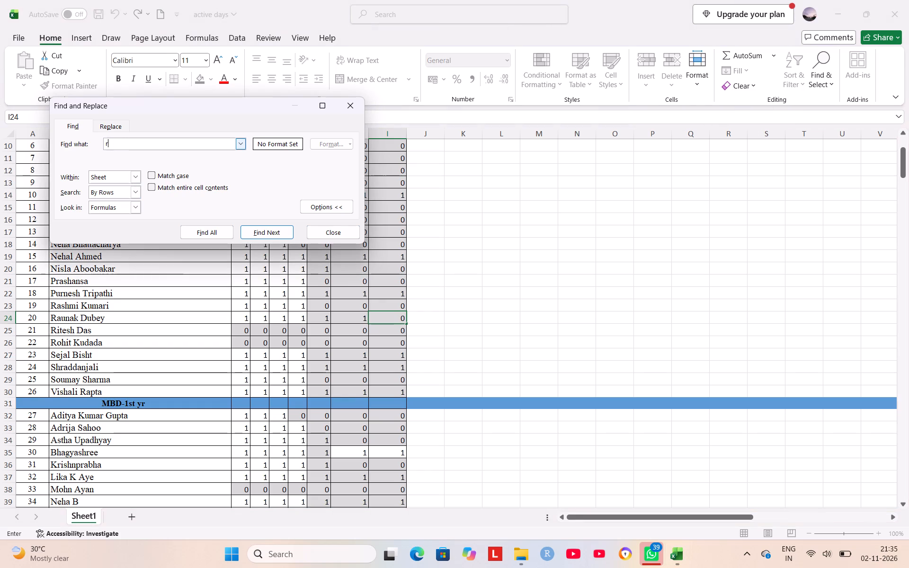
pyautogui.press('BackSpace')
pyautogui.write('shradd')
pyautogui.press('Return')
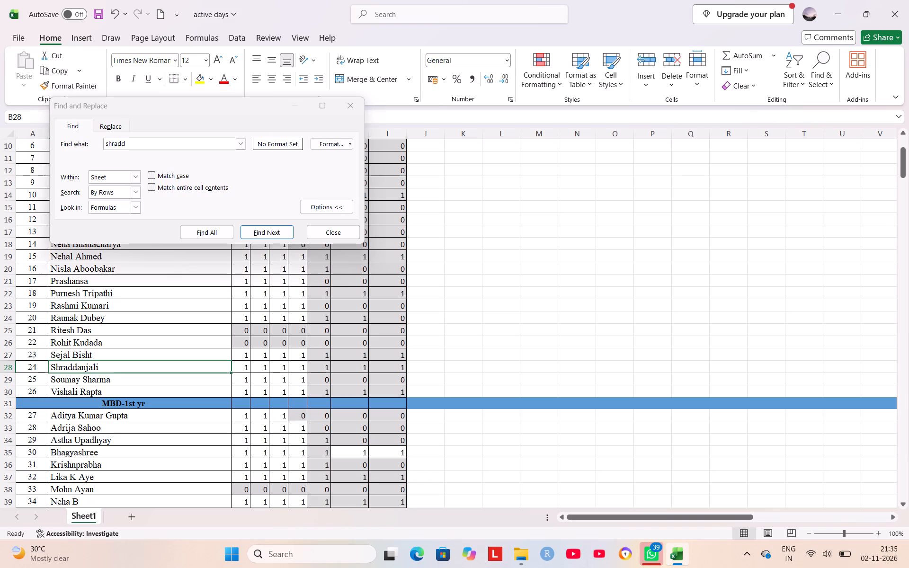
pyautogui.click(398, 365)
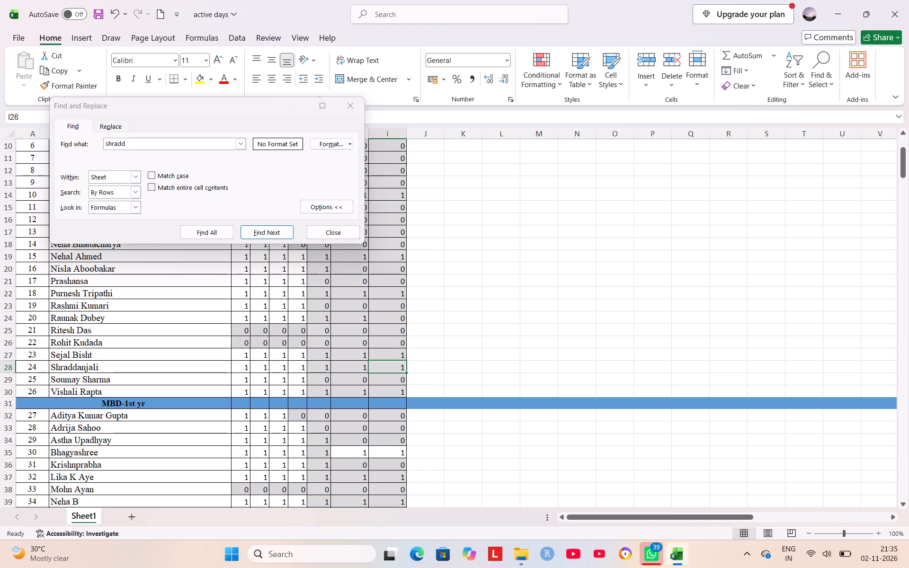
pyautogui.click(7, 368)
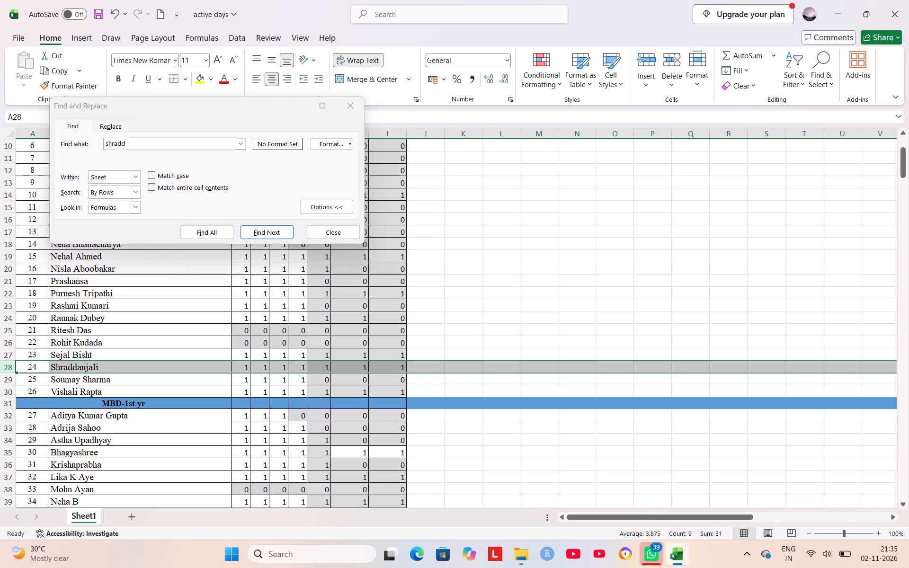
pyautogui.click(396, 364)
pyautogui.press('0')
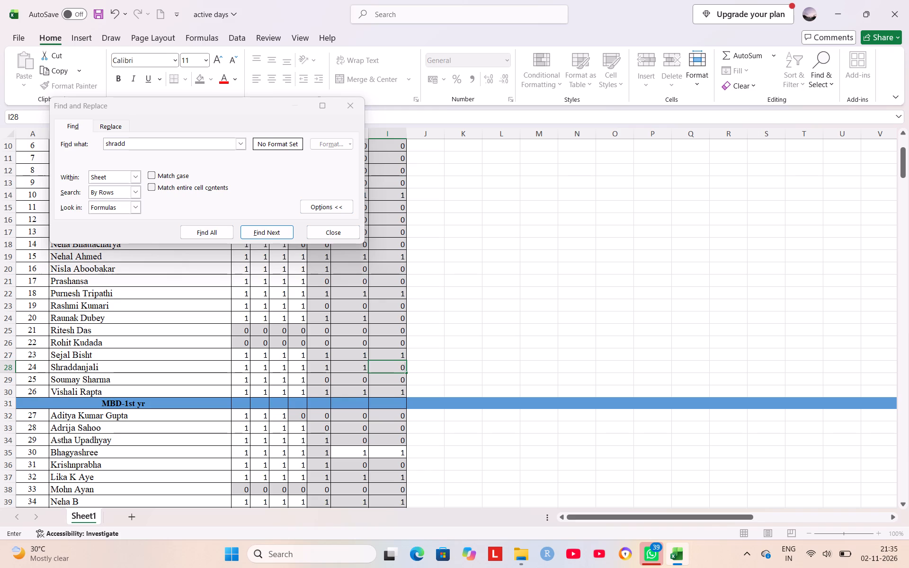
# Search by first name for the member at serial number 253 and set that row's November 2 attendance to 1.
pyautogui.click(192, 143)
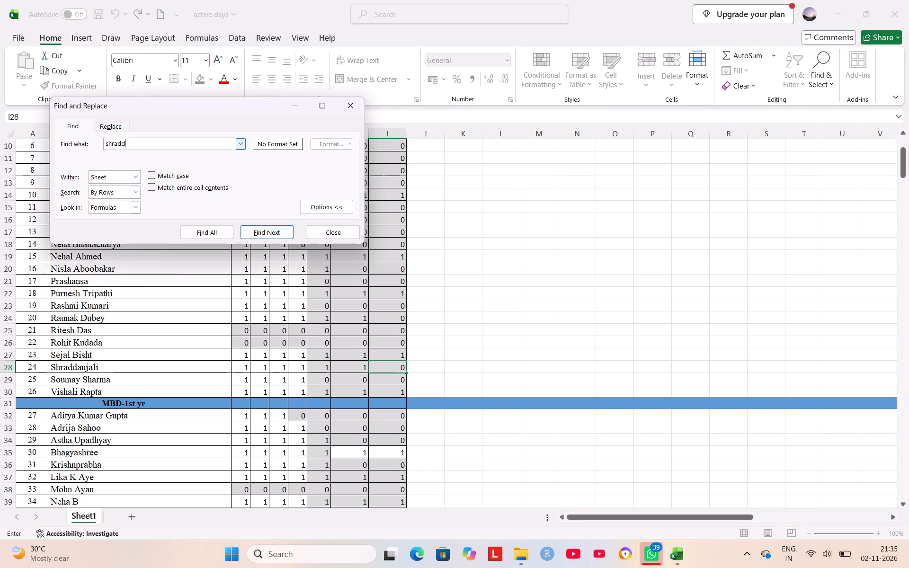
pyautogui.press('BackSpace')
pyautogui.press('BackSpace')
pyautogui.press('BackSpace')
pyautogui.press('BackSpace')
pyautogui.press('BackSpace')
pyautogui.press('BackSpace')
pyautogui.write('saty')
pyautogui.write('am')
pyautogui.press('Return')
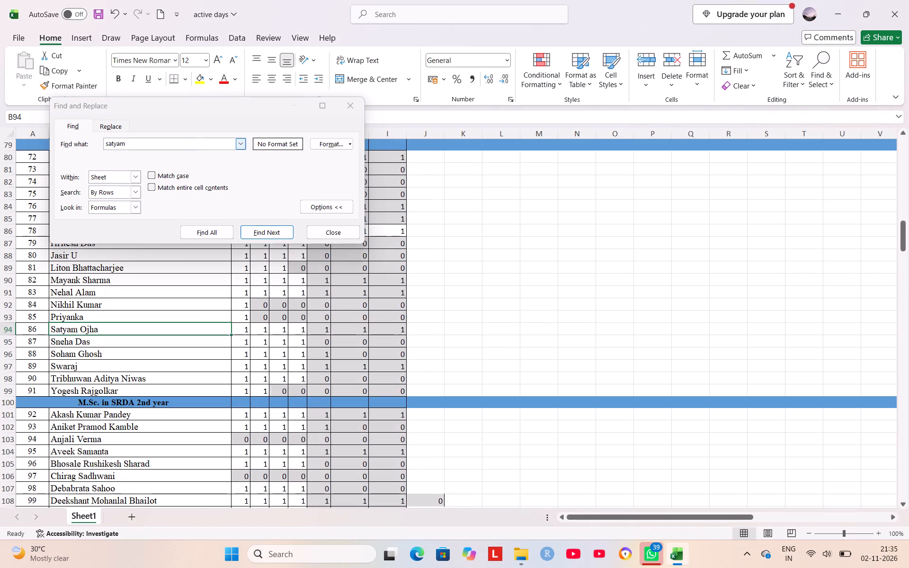
pyautogui.click(288, 232)
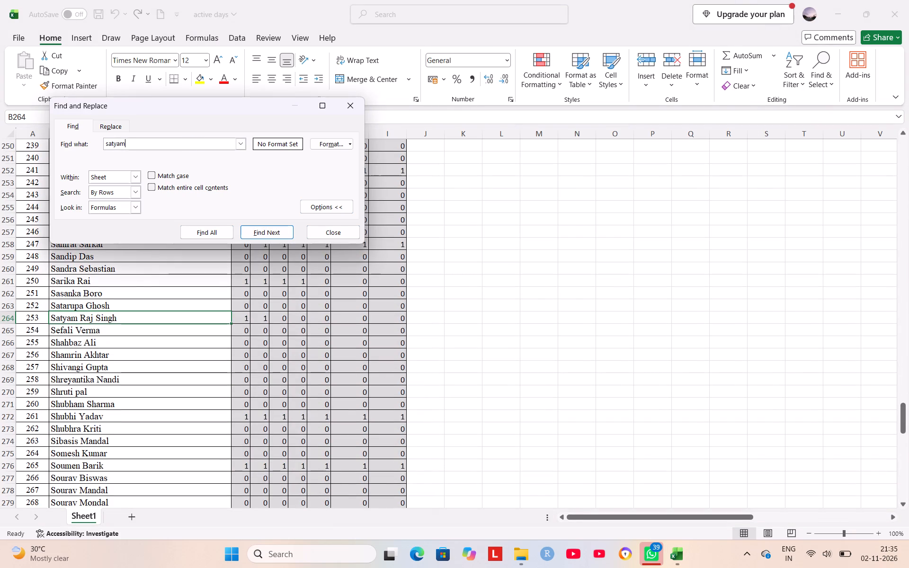
pyautogui.click(399, 320)
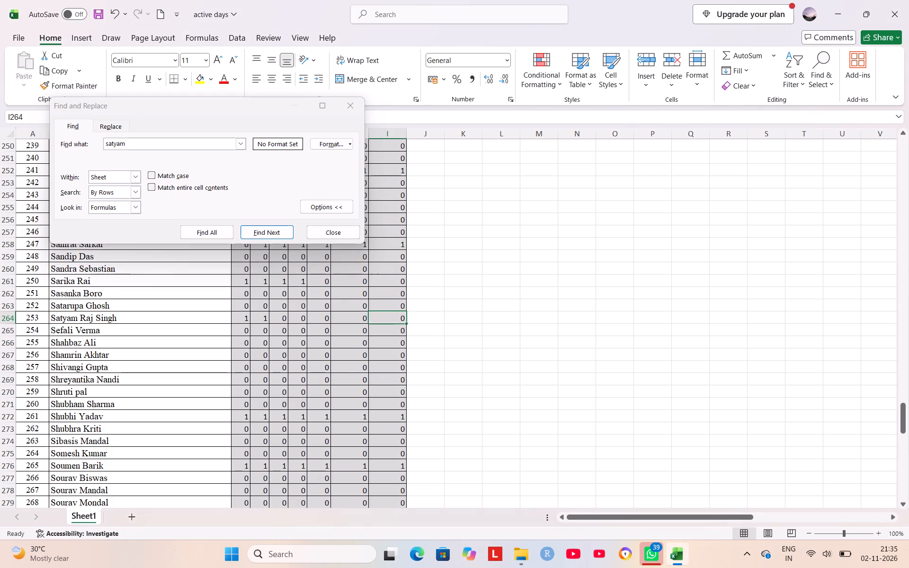
pyautogui.press('1')
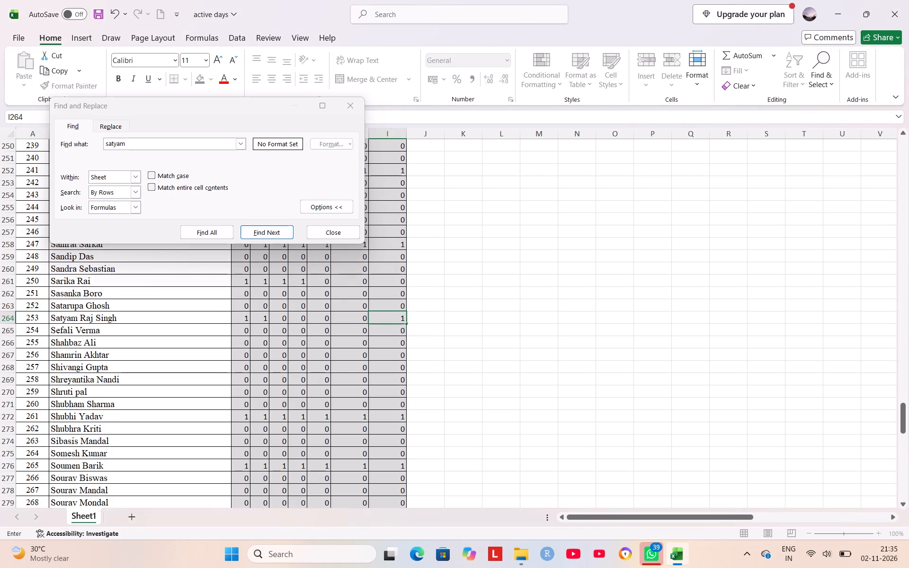
# Find serial number 3 in the MA/MSC-1st yr list by name and set its November 2 attendance to 0.
pyautogui.click(180, 144)
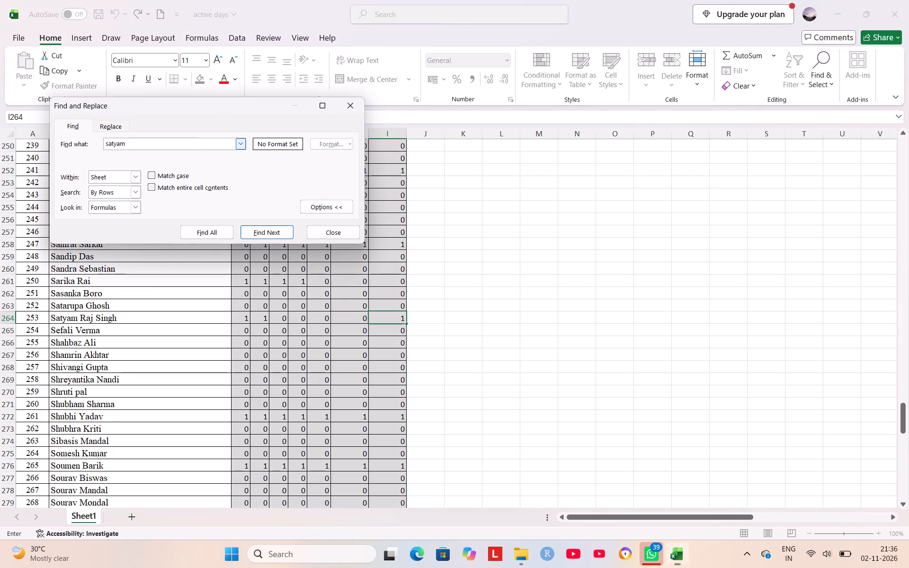
pyautogui.hotkey('ctrl', 'a')
pyautogui.write('aditya')
pyautogui.press('Return')
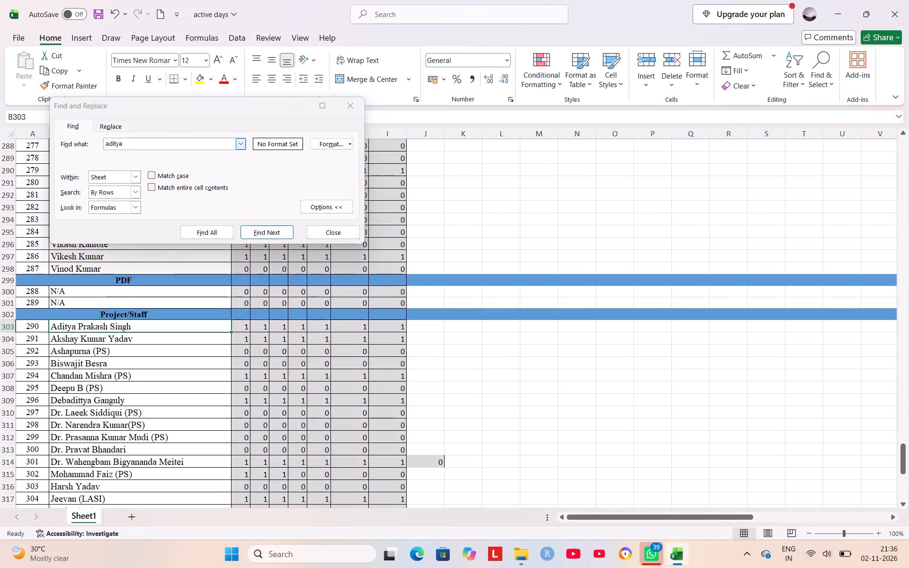
pyautogui.press('Return')
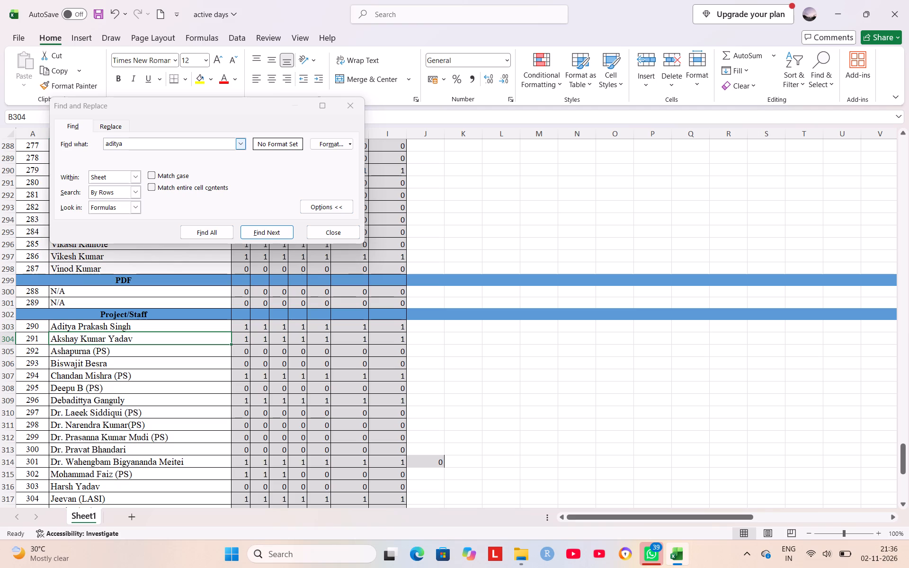
pyautogui.press('Return')
pyautogui.press('Return')
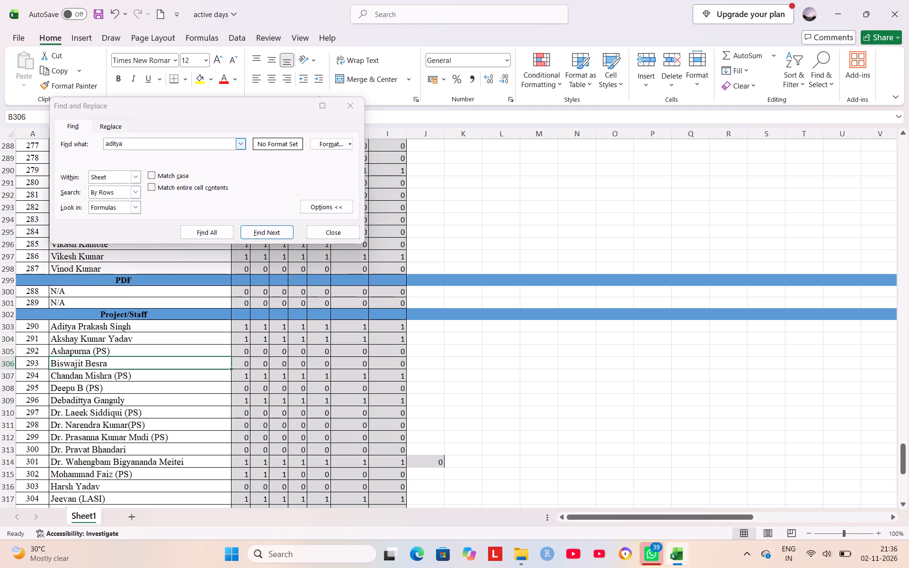
pyautogui.click(257, 234)
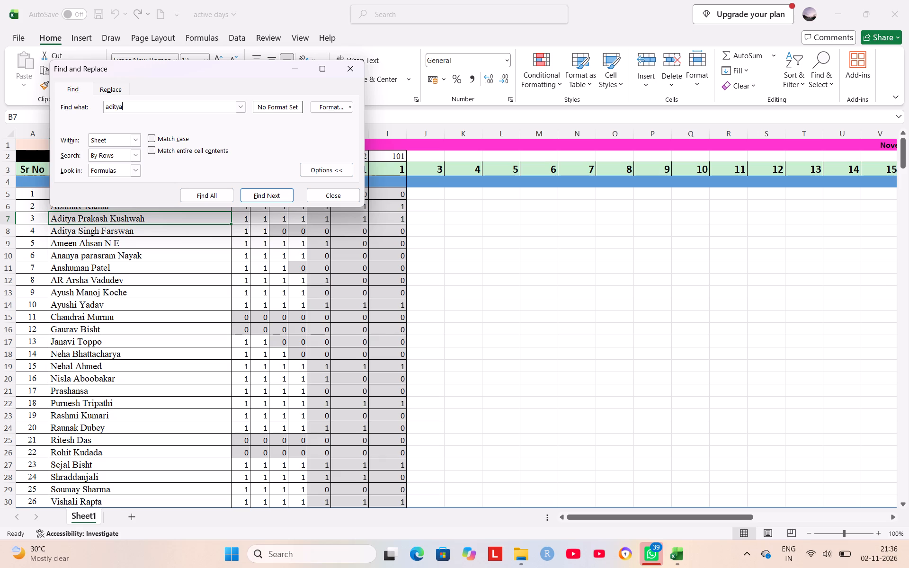
pyautogui.click(399, 220)
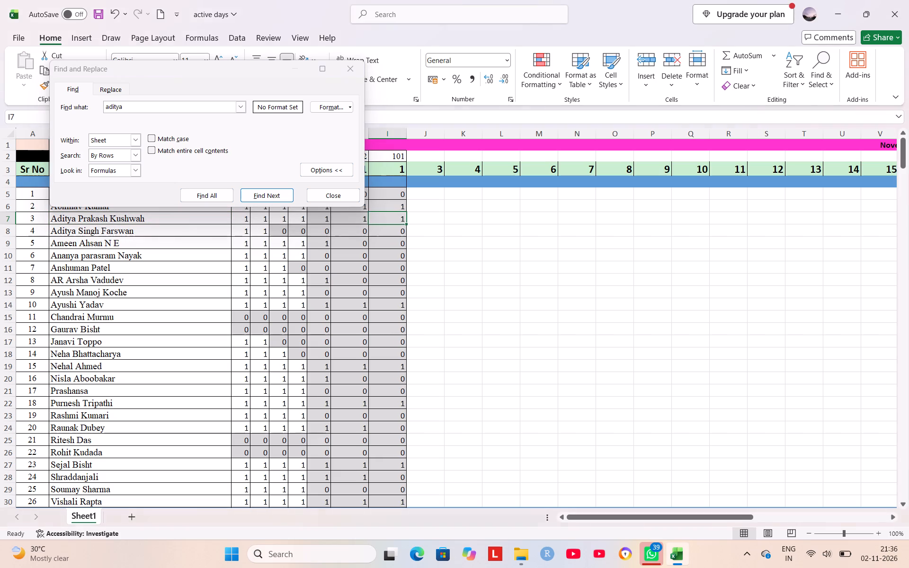
pyautogui.press('0')
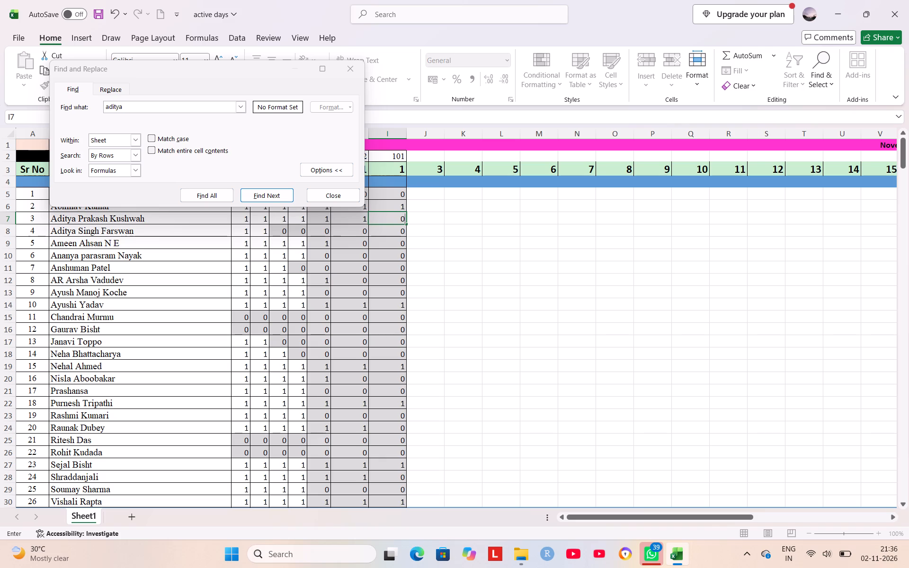
pyautogui.click(4, 217)
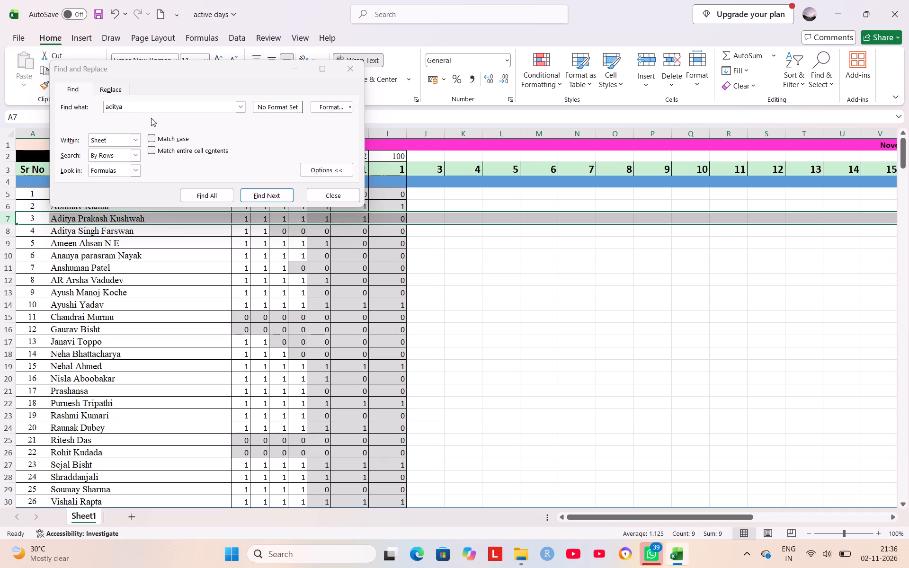
# Search the sheet for the member's first name "soham", repeating the search once.
pyautogui.click(142, 107)
pyautogui.press('BackSpace')
pyautogui.press('BackSpace')
pyautogui.press('BackSpace')
pyautogui.press('BackSpace')
pyautogui.press('BackSpace')
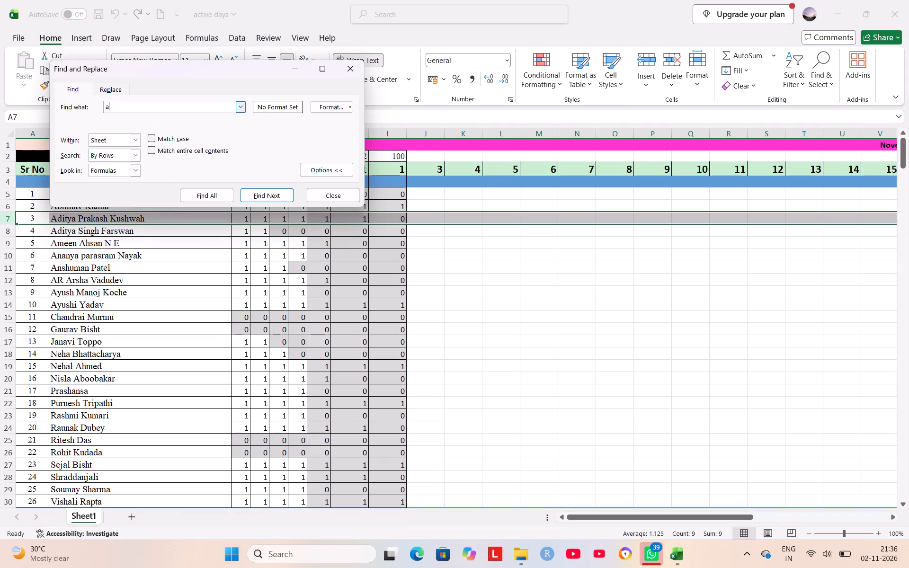
pyautogui.press('BackSpace')
pyautogui.press('s')
pyautogui.write('oj')
pyautogui.press('BackSpace')
pyautogui.write('ham')
pyautogui.press('Return')
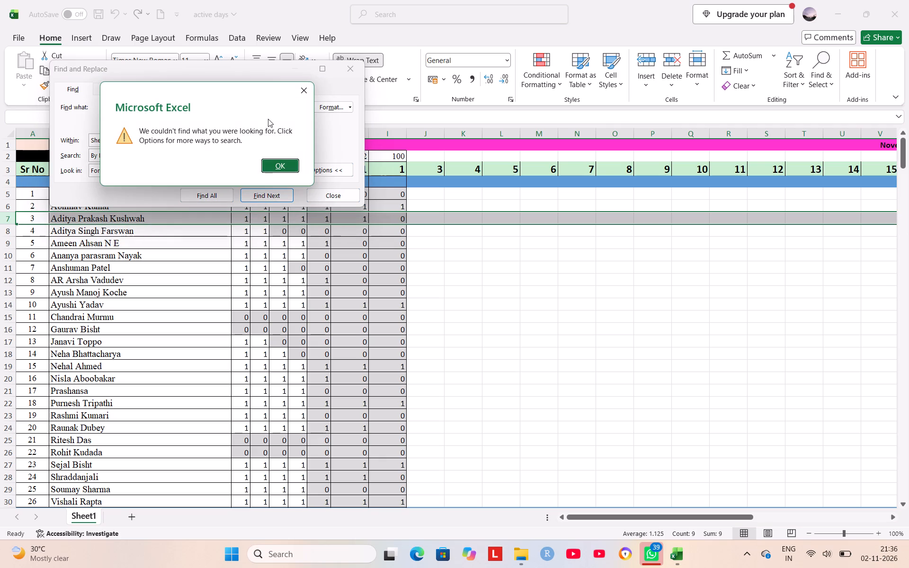
pyautogui.click(307, 92)
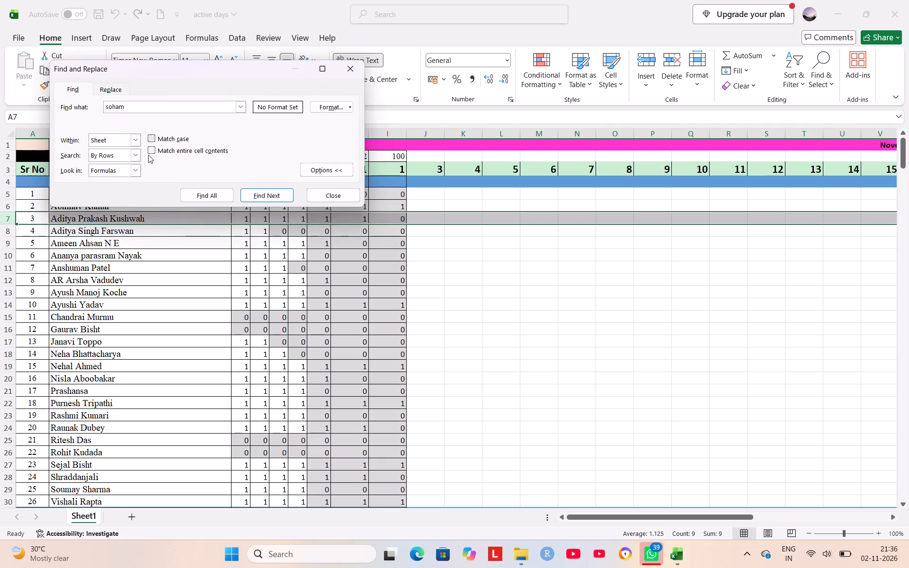
pyautogui.click(248, 190)
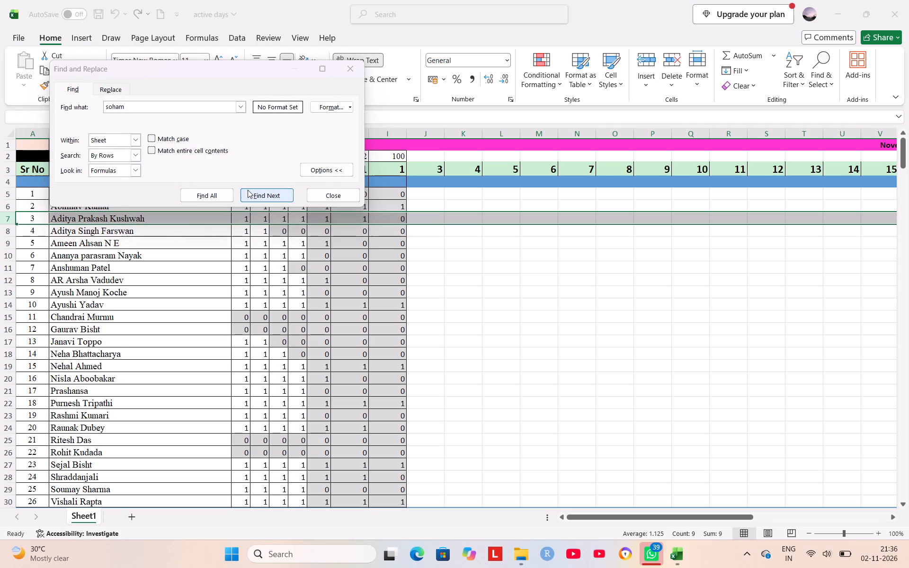
pyautogui.click(277, 165)
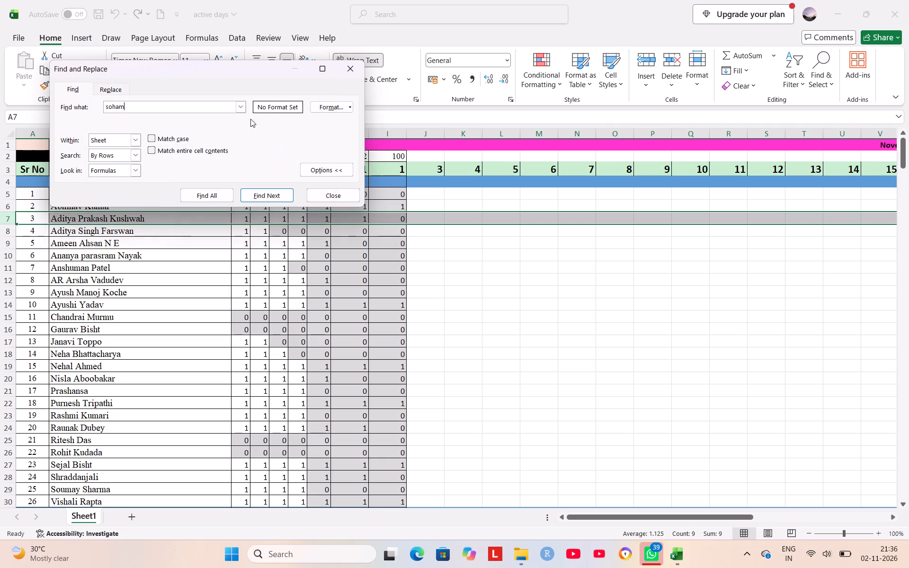
# Try the alternative spelling "shoham" in the name search, repeating it from a blank cell outside the attendance columns.
pyautogui.press('BackSpace')
pyautogui.press('BackSpace')
pyautogui.press('BackSpace')
pyautogui.press('BackSpace')
pyautogui.write('hoham')
pyautogui.press('Return')
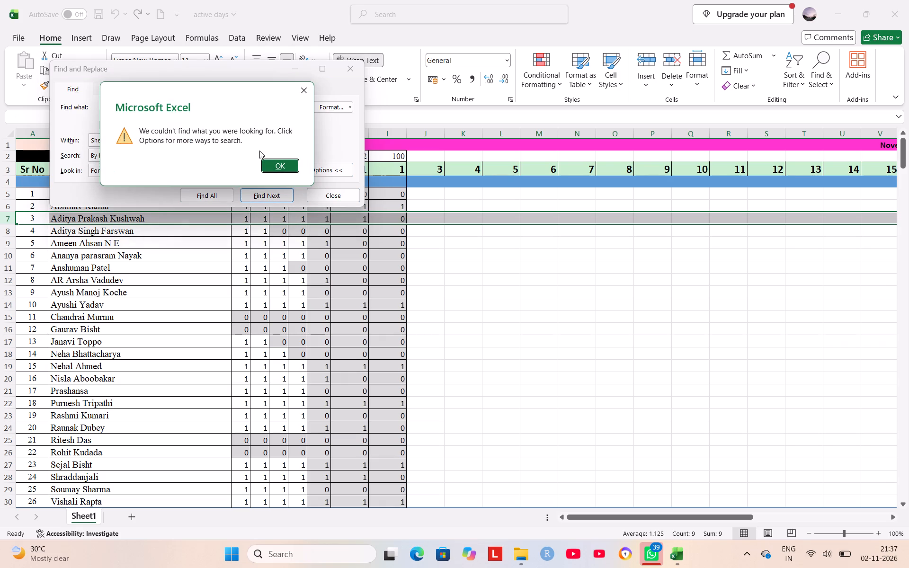
pyautogui.click(271, 163)
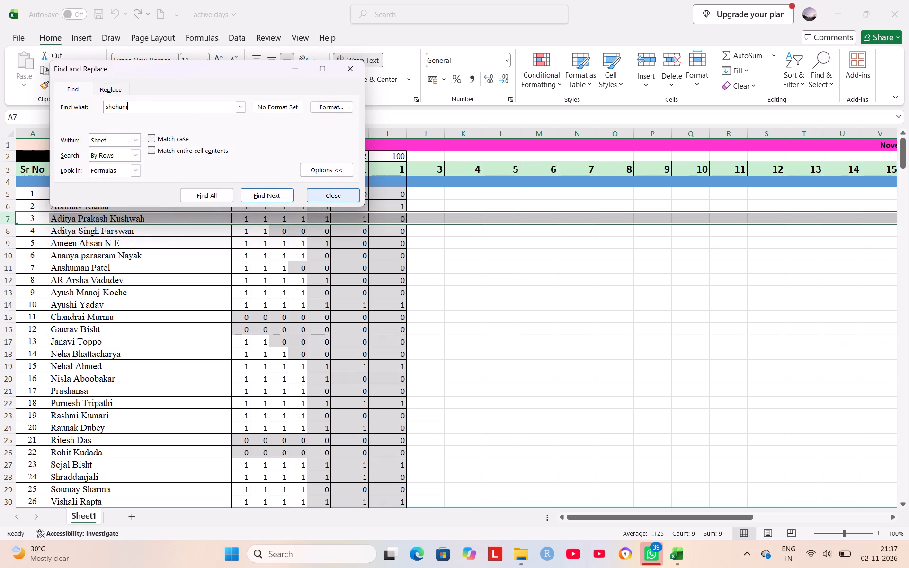
pyautogui.click(353, 205)
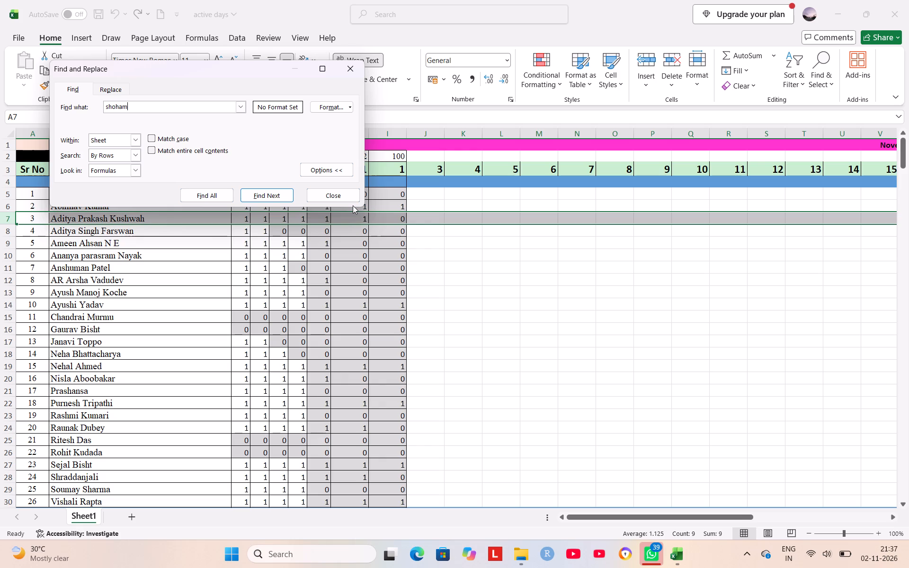
pyautogui.click(351, 195)
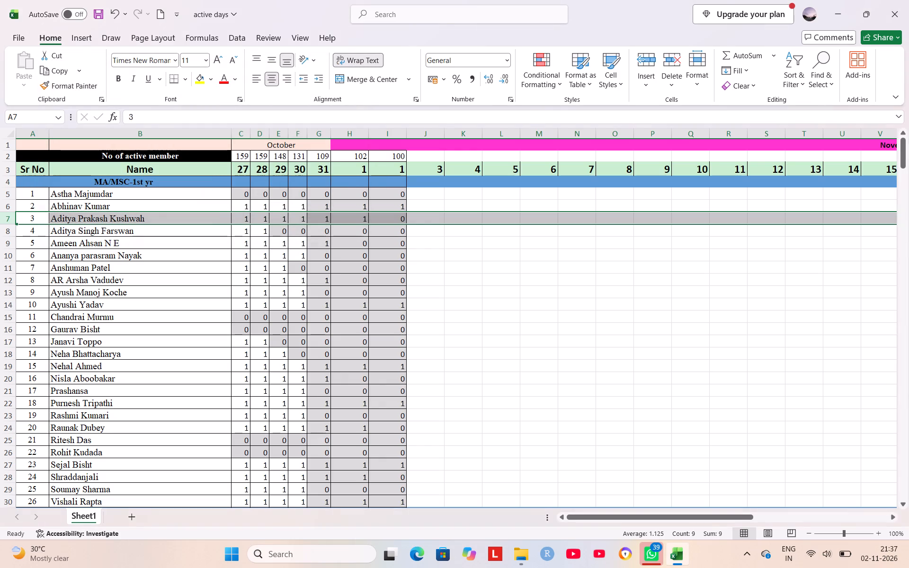
pyautogui.click(455, 271)
pyautogui.hotkey('ctrl', 'f')
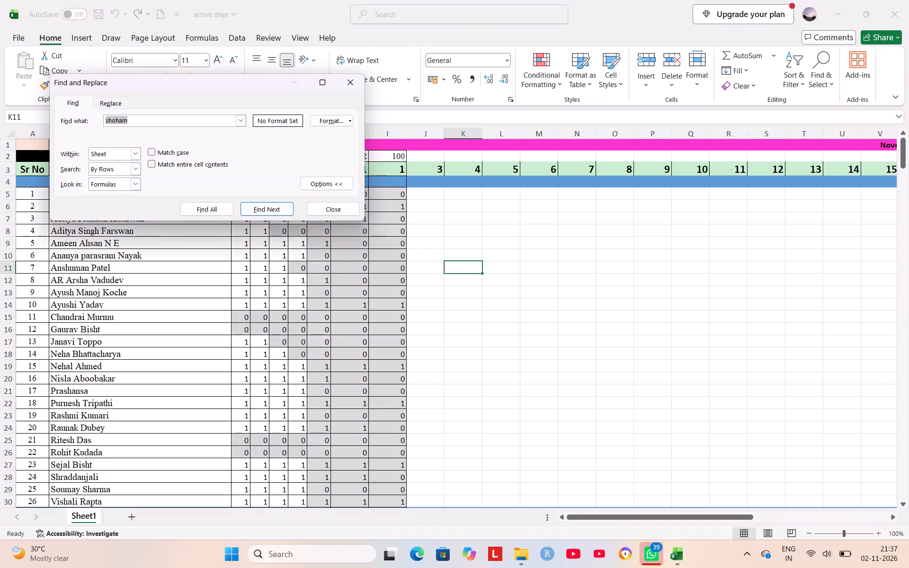
pyautogui.press('Return')
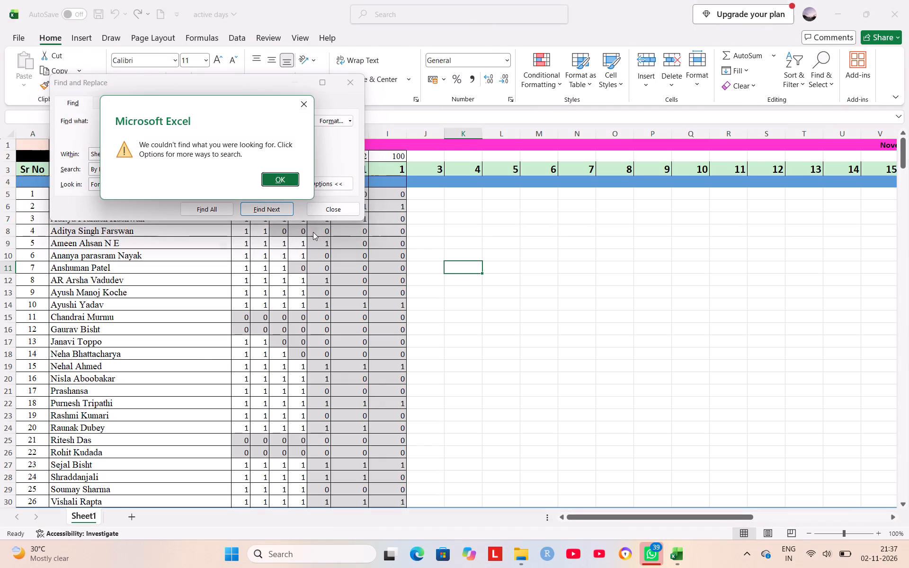
pyautogui.click(288, 180)
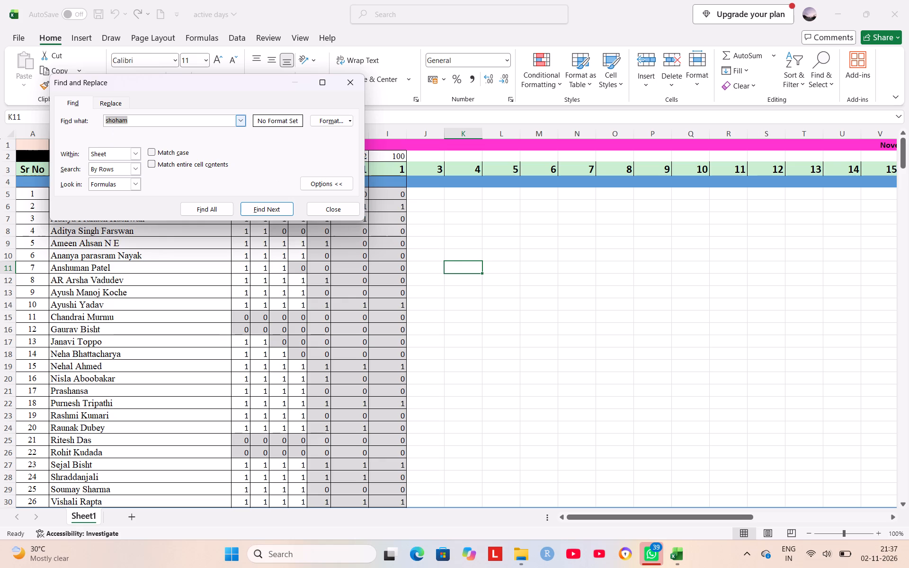
pyautogui.click(111, 121)
pyautogui.press('BackSpace')
pyautogui.press('Return')
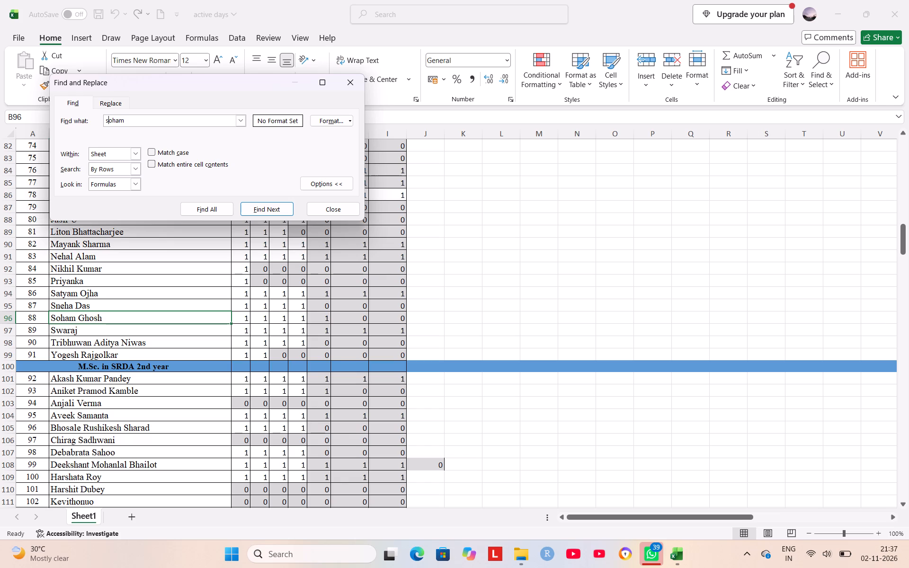
# Find serial number 114 by searching "sudhanshu" and set that row's November 1 and November 2 attendance (columns H and I) to 0.
pyautogui.click(209, 121)
pyautogui.press('BackSpace')
pyautogui.press('BackSpace')
pyautogui.press('BackSpace')
pyautogui.press('BackSpace')
pyautogui.write('udhanshu')
pyautogui.press('Return')
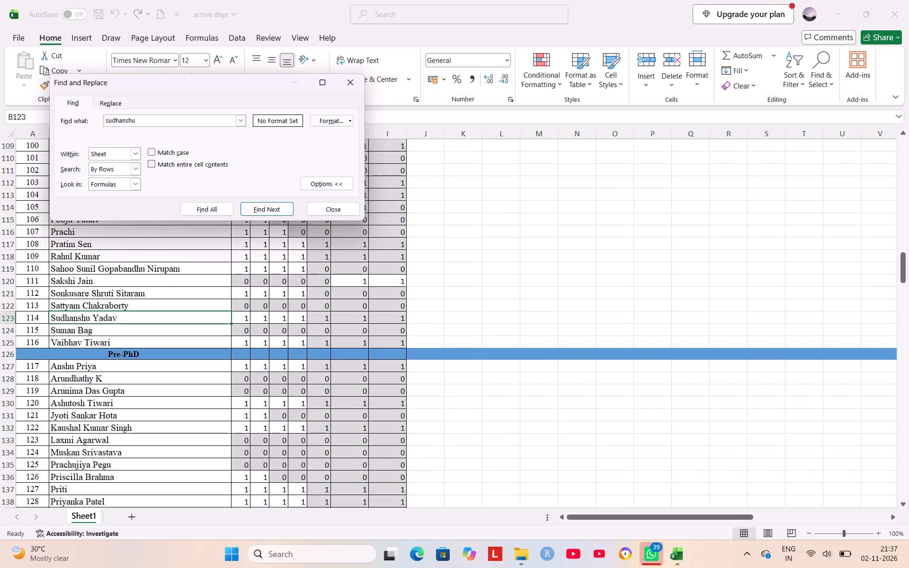
pyautogui.click(322, 212)
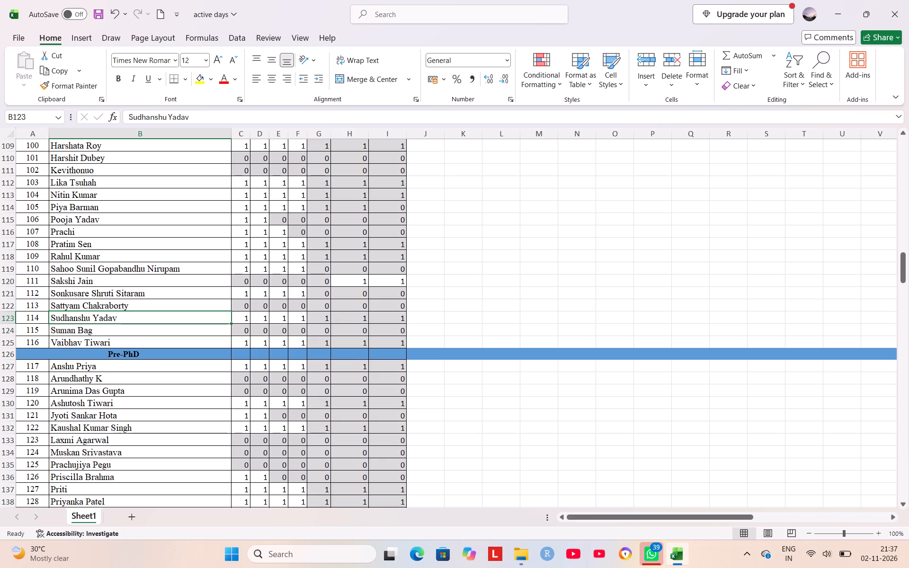
pyautogui.click(361, 321)
pyautogui.press('0')
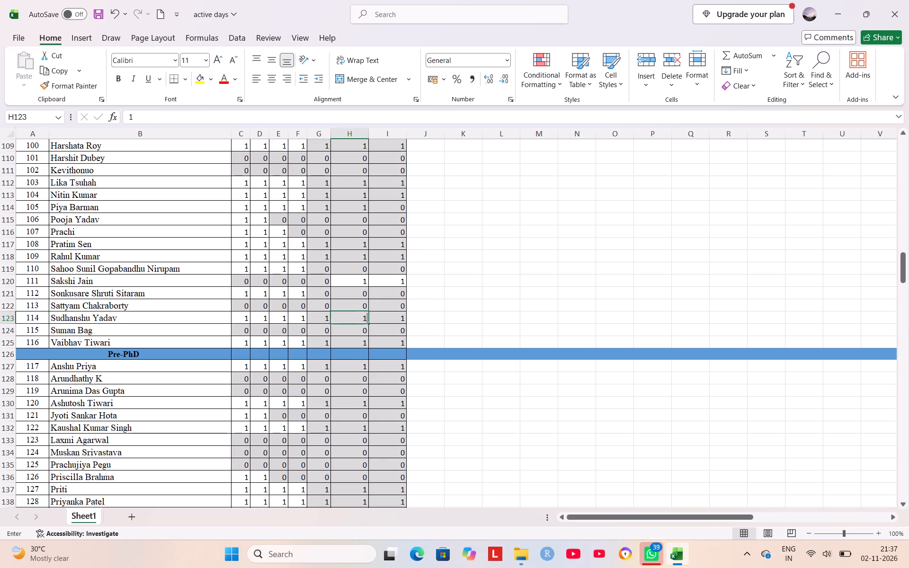
pyautogui.press('Right')
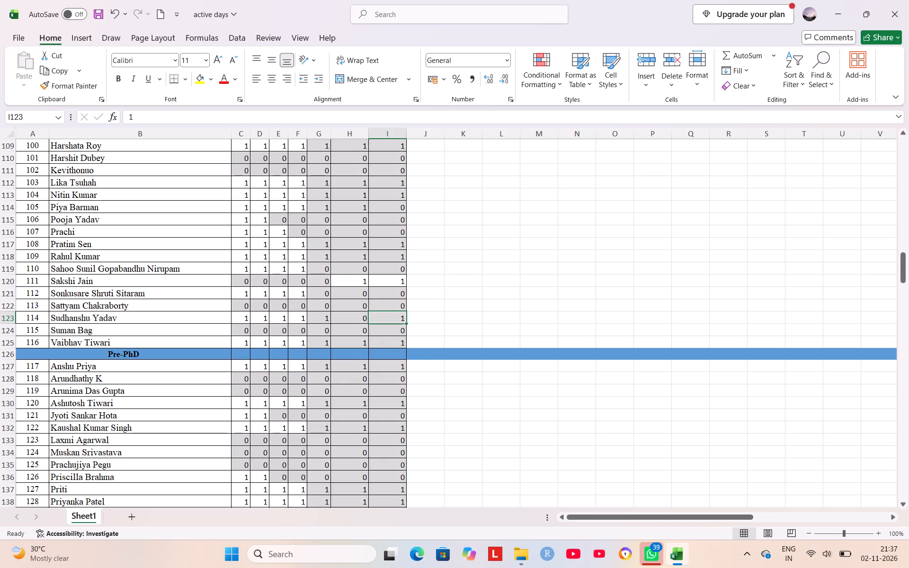
pyautogui.press('0')
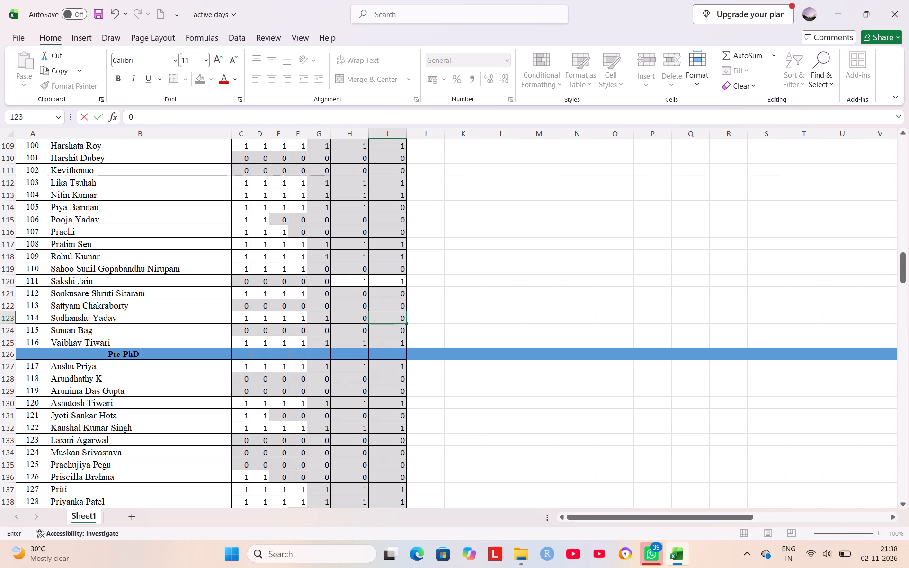
# Look through the earlier lists, and search "sudhanshu" again to recheck the attendance row at serial number 114.
pyautogui.scroll(14, 309, 370)
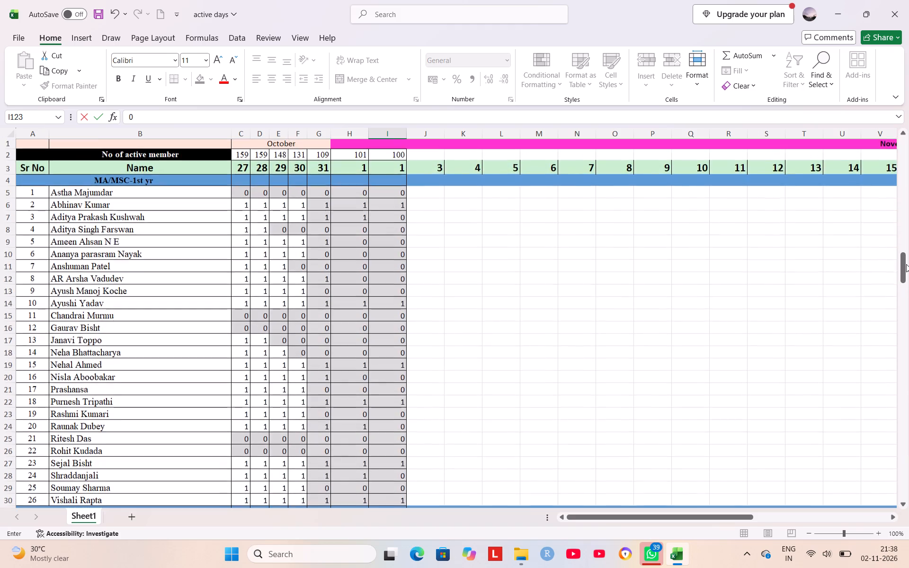
pyautogui.click(906, 264)
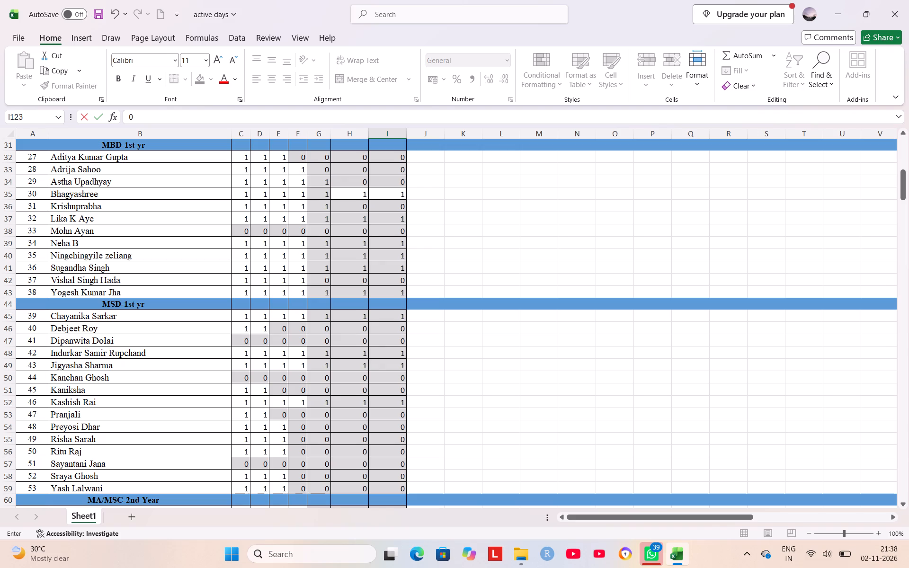
pyautogui.scroll(6, 421, 281)
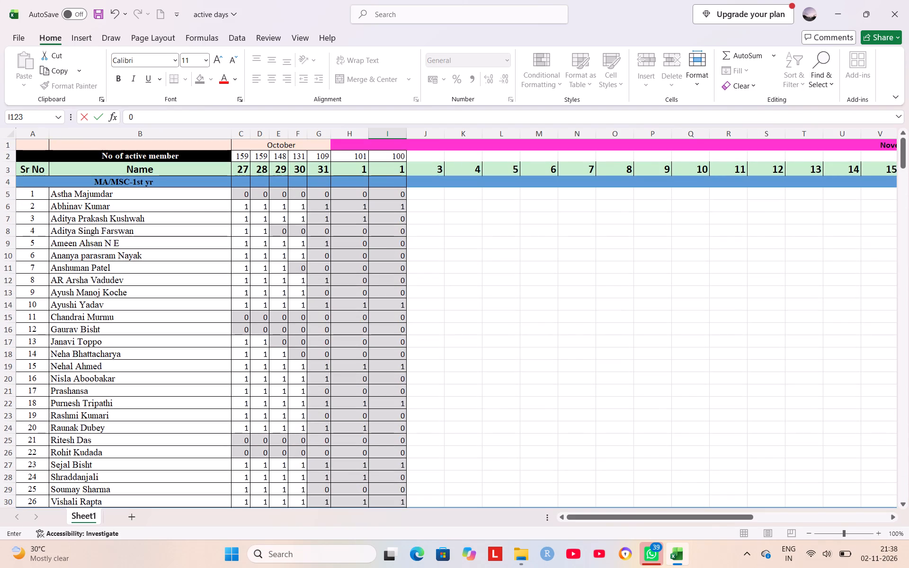
pyautogui.hotkey('ctrl', 'f')
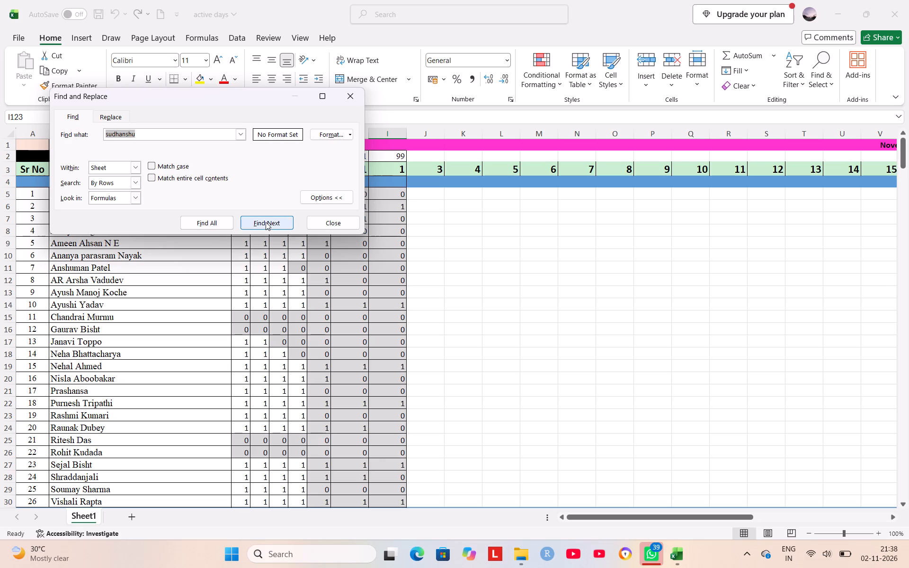
pyautogui.click(266, 222)
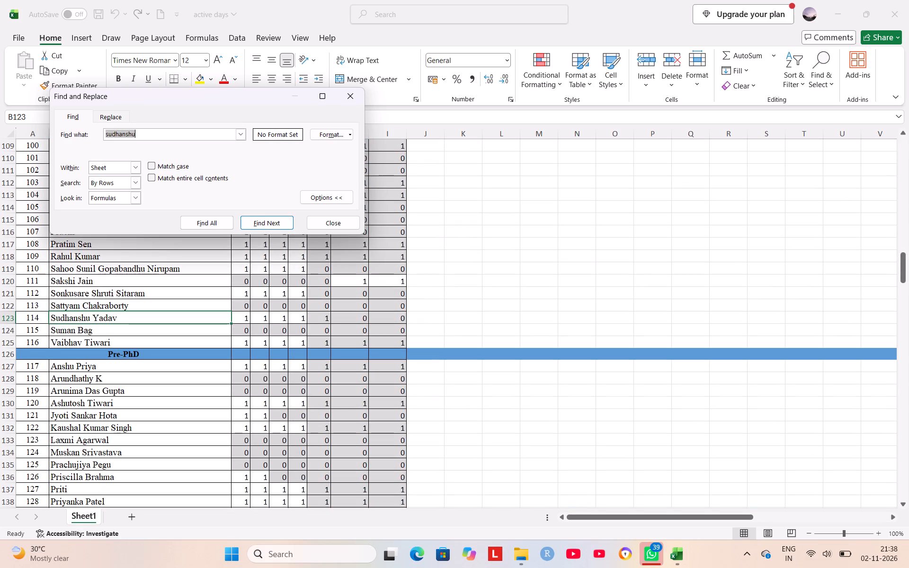
pyautogui.click(247, 319)
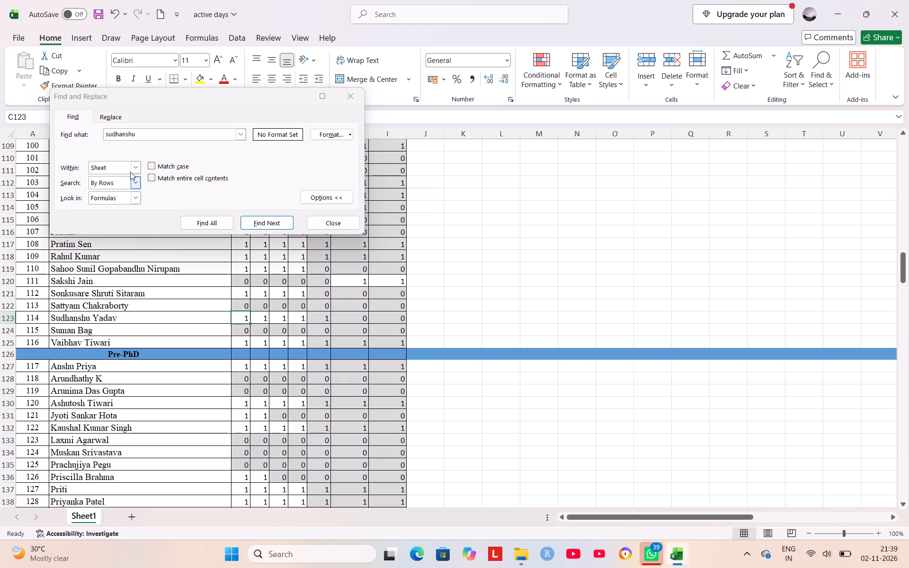
# Search for "sneha" and examine the attendance row at serial number 87 in the MBD-2nd Year list.
pyautogui.click(167, 135)
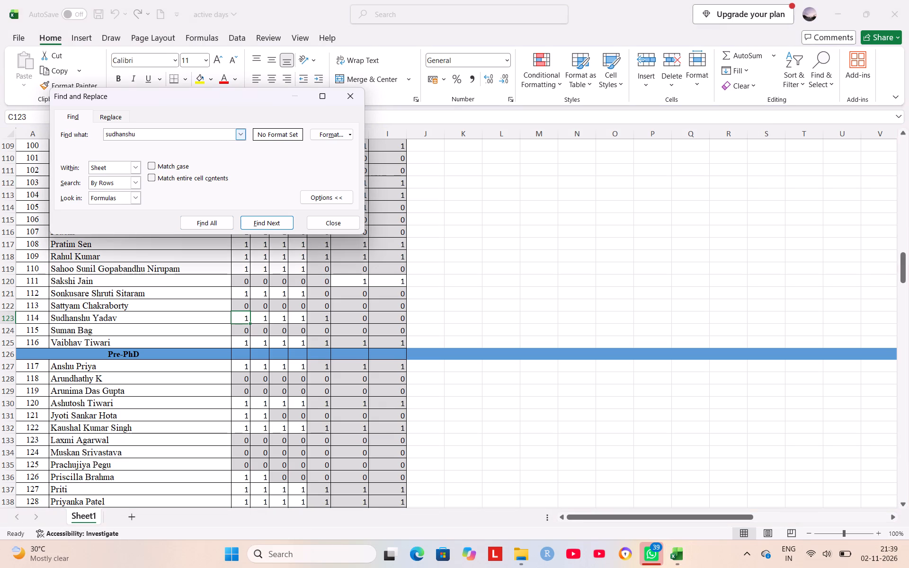
pyautogui.press('BackSpace')
pyautogui.press('BackSpace')
pyautogui.press('BackSpace')
pyautogui.press('BackSpace')
pyautogui.press('BackSpace')
pyautogui.press('BackSpace')
pyautogui.press('BackSpace')
pyautogui.press('BackSpace')
pyautogui.write('neha')
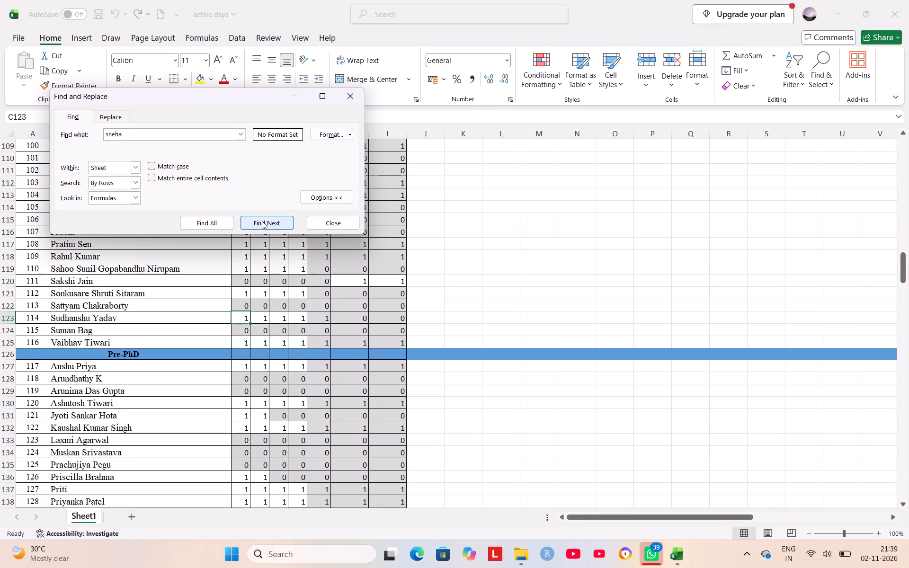
pyautogui.click(262, 221)
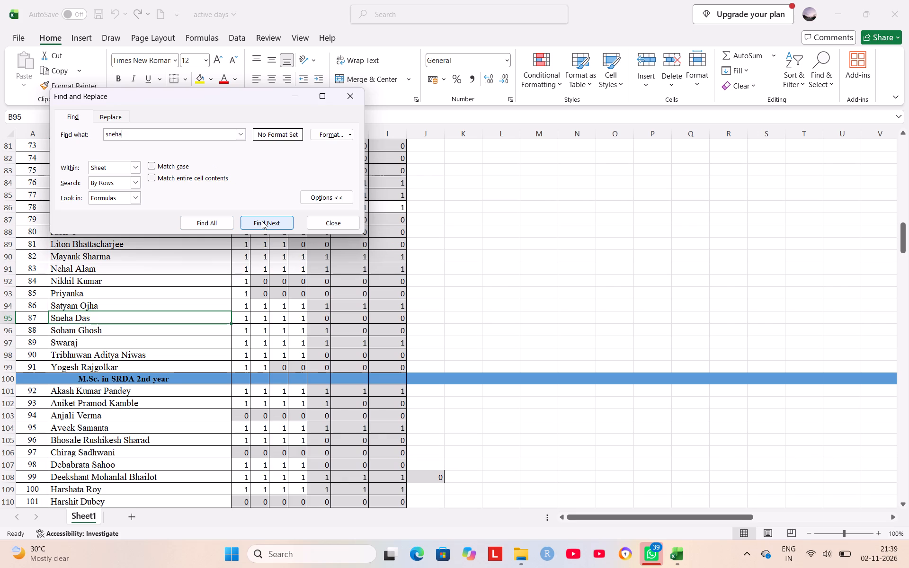
pyautogui.scroll(3, 236, 332)
pyautogui.scroll(-1, 236, 332)
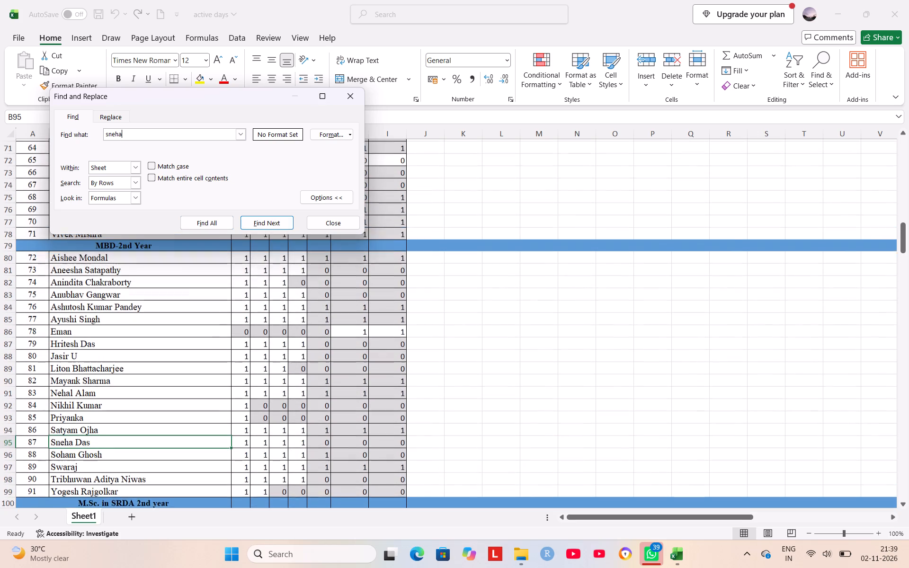
pyautogui.scroll(-2, 236, 332)
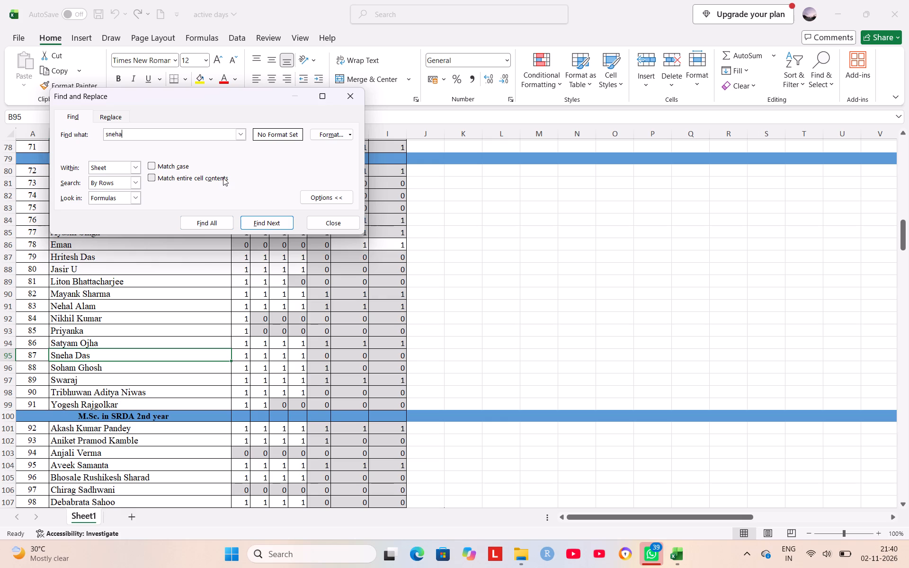
# Search for "priyanka", go through the matches to serial number 85 in the MBD-2nd Year list, and check that row's attendance.
pyautogui.press('BackSpace')
pyautogui.press('BackSpace')
pyautogui.press('BackSpace')
pyautogui.press('BackSpace')
pyautogui.press('BackSpace')
pyautogui.write('priyanka')
pyautogui.press('Return')
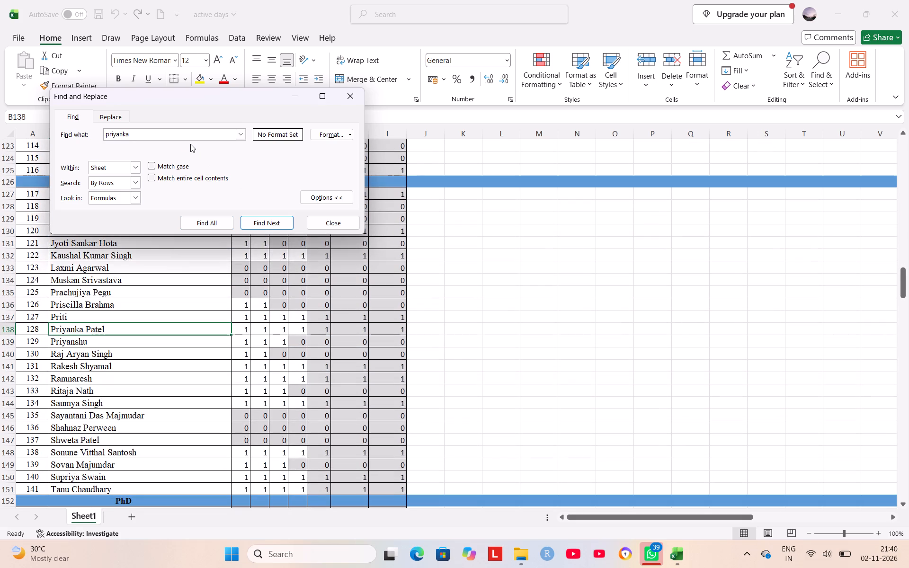
pyautogui.scroll(1, 159, 325)
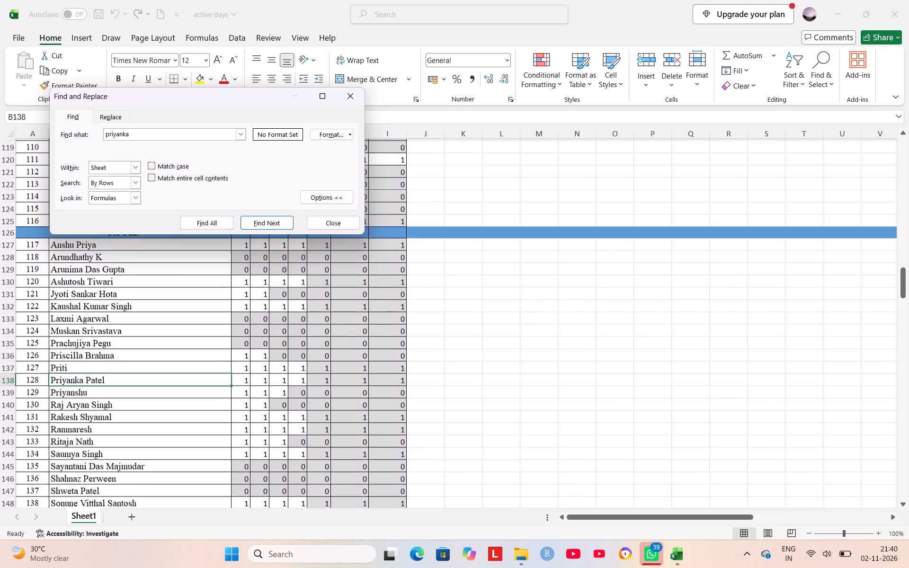
pyautogui.scroll(1, 159, 325)
pyautogui.click(263, 216)
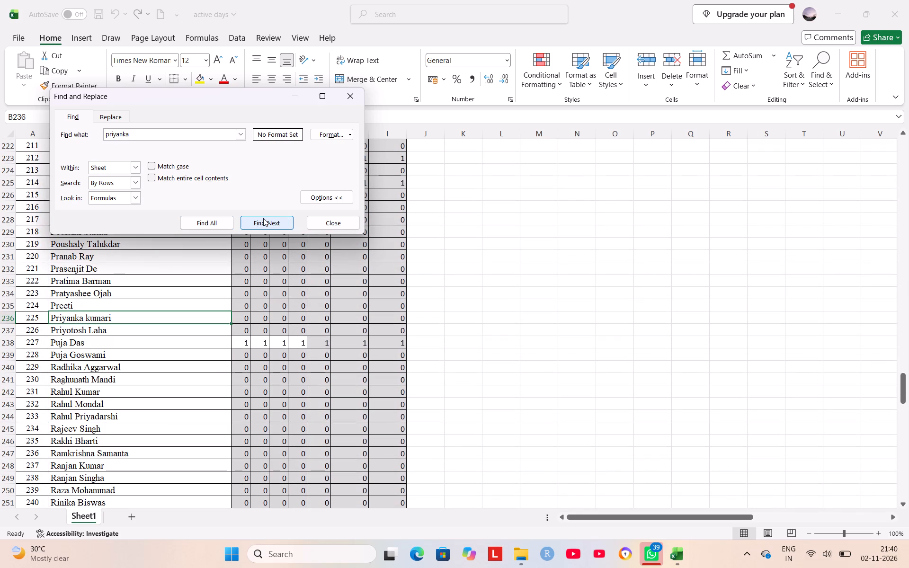
pyautogui.click(263, 218)
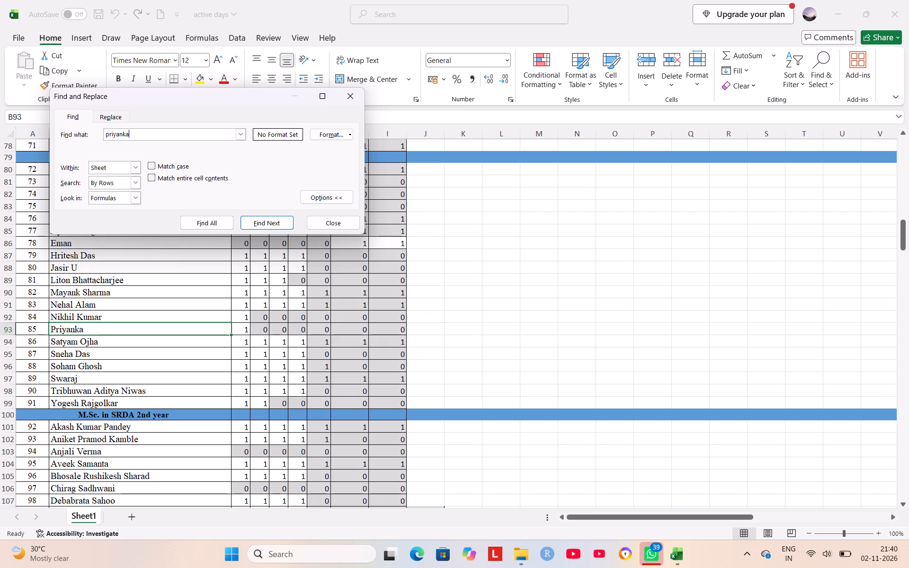
pyautogui.scroll(-2, 234, 310)
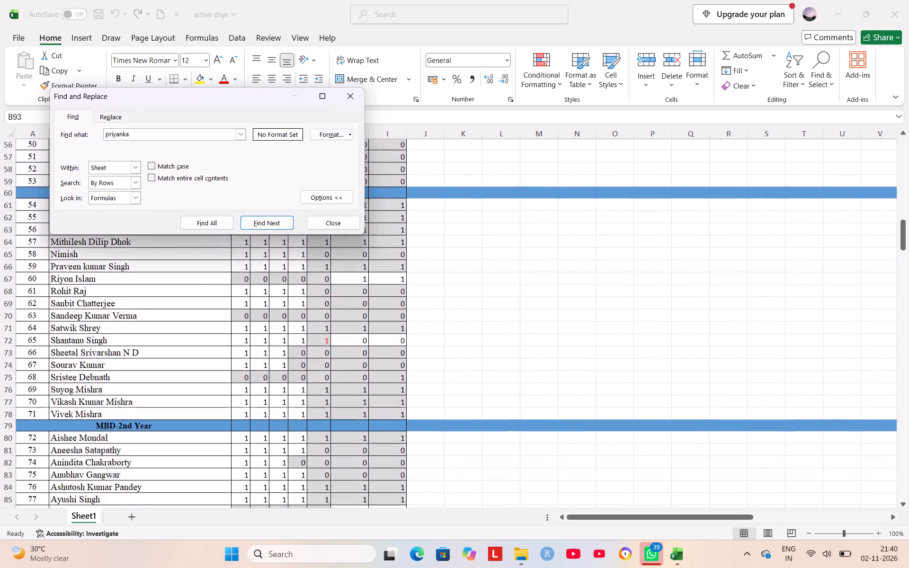
pyautogui.scroll(-2, 234, 310)
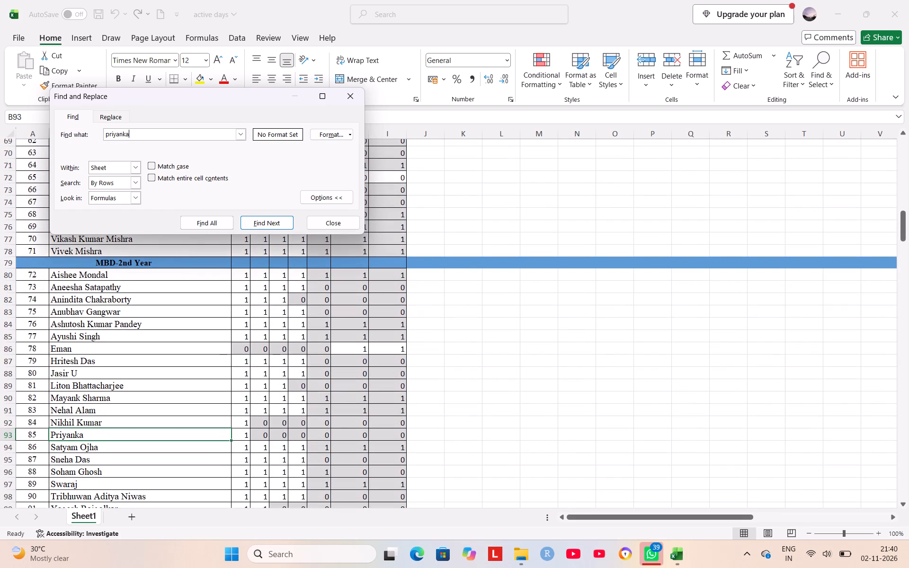
pyautogui.click(322, 435)
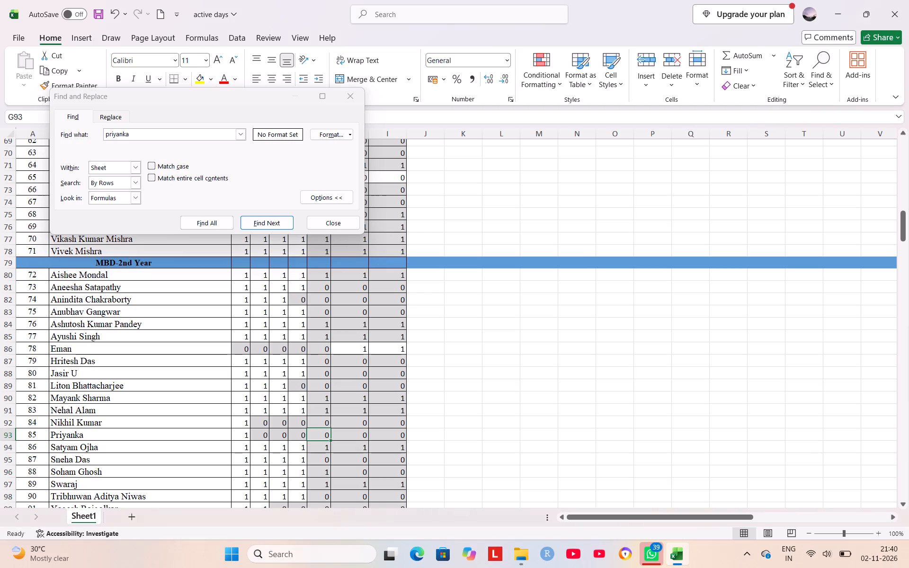
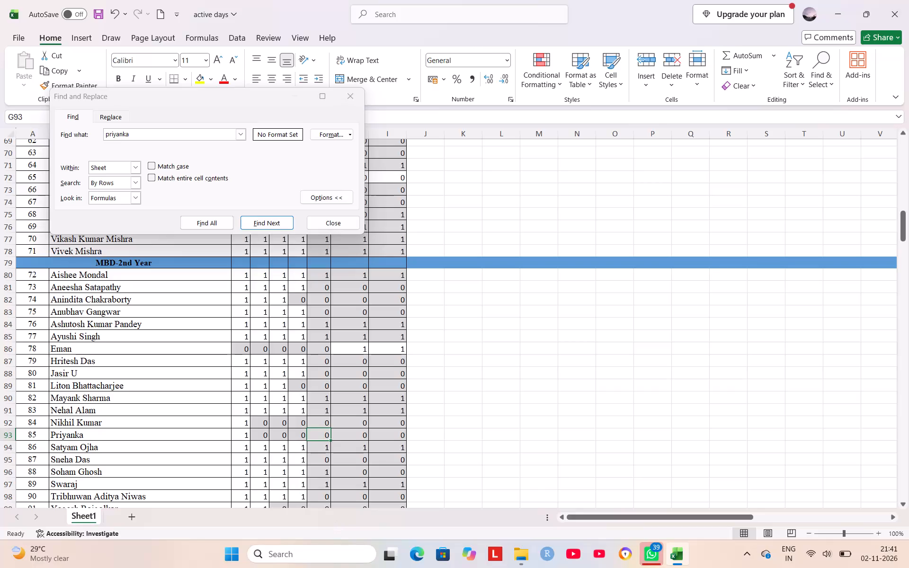
# Examine the attendance row at serial number 87 in the MBD-2nd Year list through to column I.
pyautogui.scroll(-1, 257, 360)
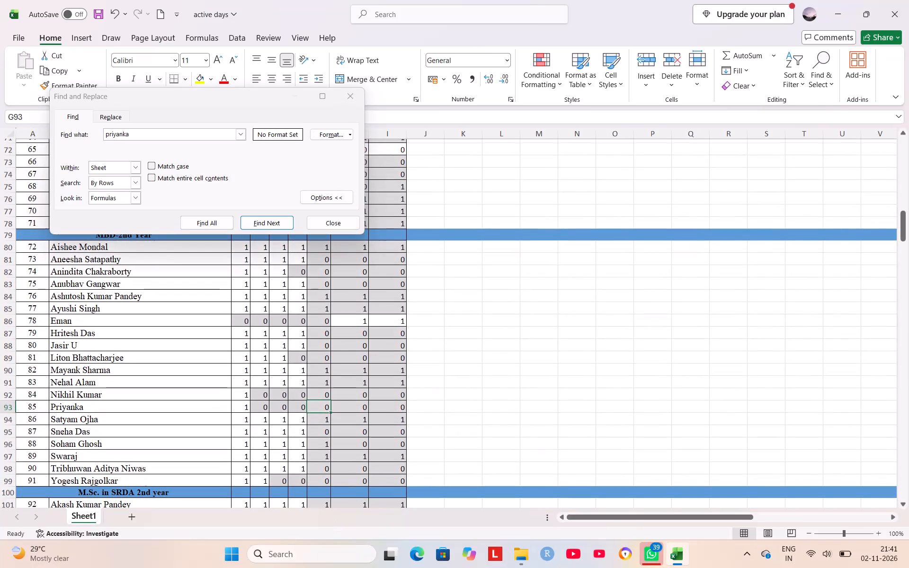
pyautogui.scroll(-1, 257, 360)
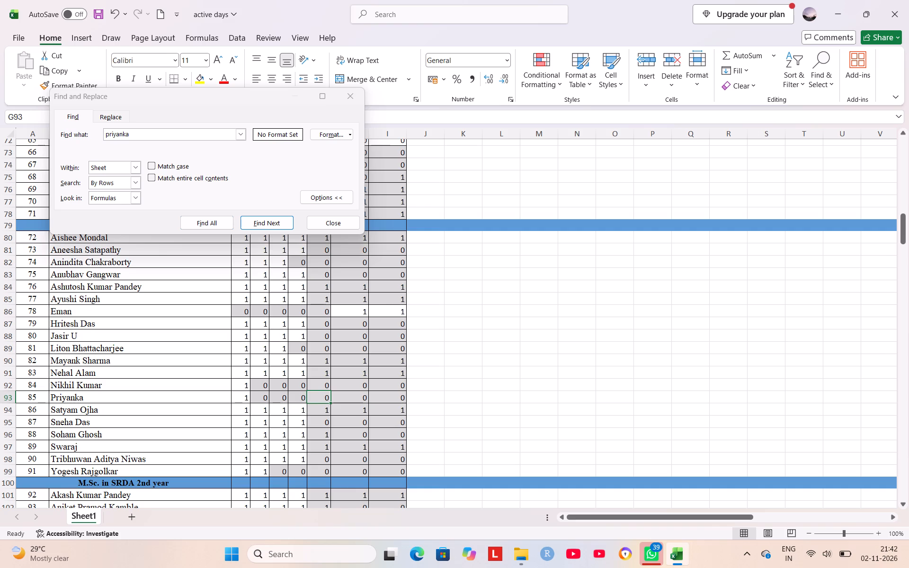
pyautogui.click(328, 420)
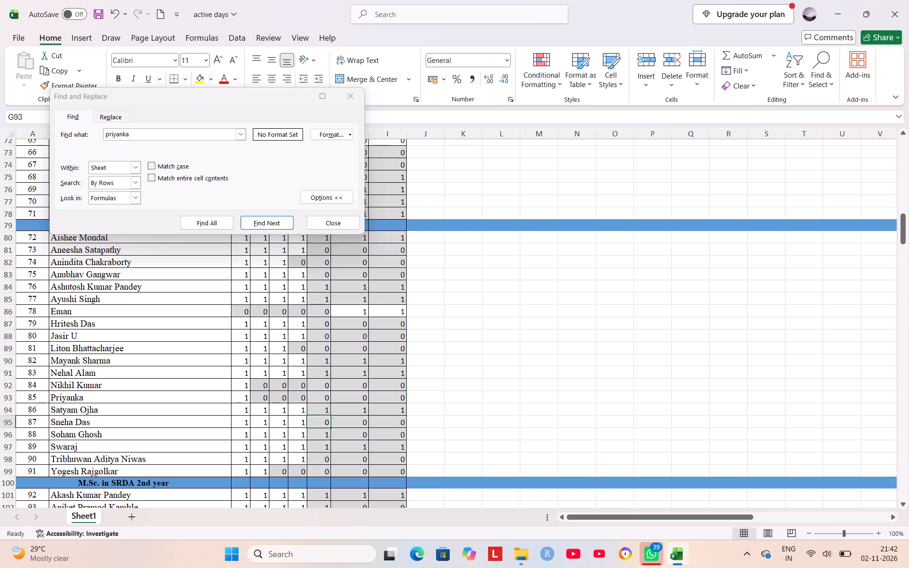
pyautogui.press('Right')
pyautogui.press('Right')
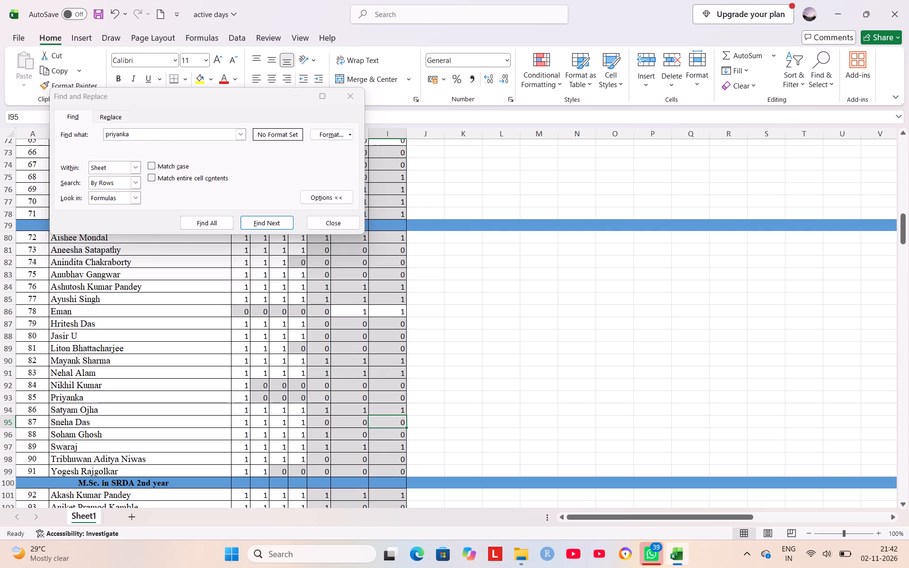
pyautogui.scroll(1, 276, 330)
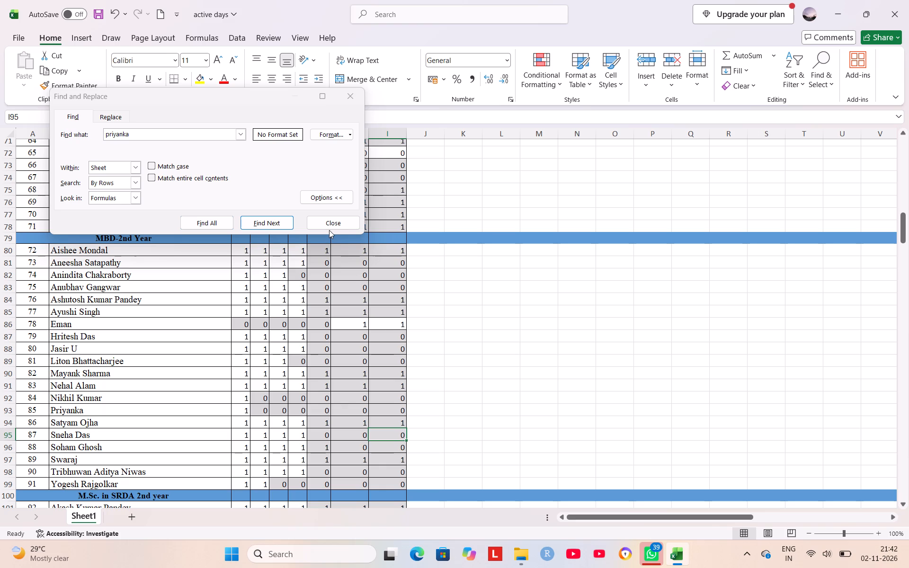
# Search for "sristee" and check the attendance row at serial number 68.
pyautogui.click(207, 138)
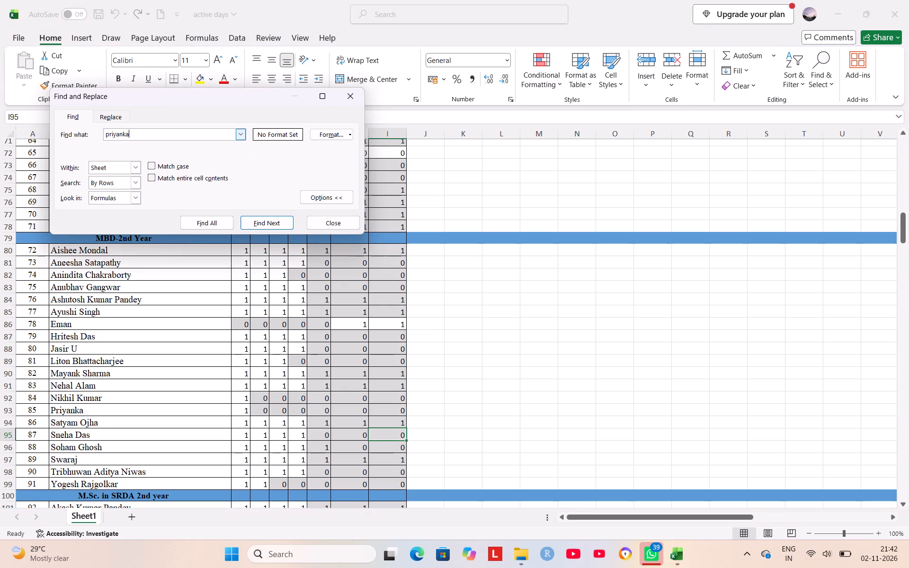
pyautogui.press('BackSpace')
pyautogui.press('BackSpace')
pyautogui.press('BackSpace')
pyautogui.press('BackSpace')
pyautogui.press('BackSpace')
pyautogui.press('BackSpace')
pyautogui.press('BackSpace')
pyautogui.press('BackSpace')
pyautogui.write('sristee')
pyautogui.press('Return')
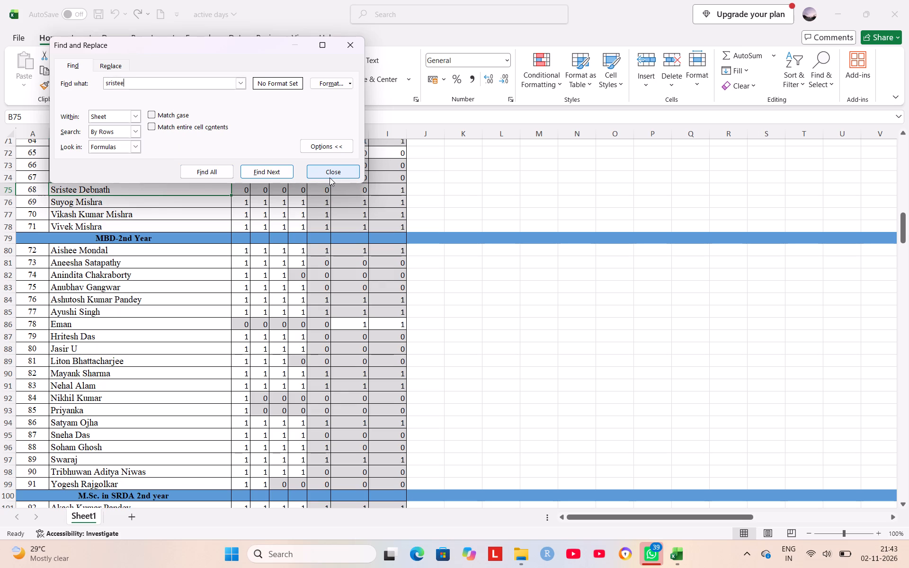
# Search for "bigyan" and check the attendance row at serial number 301.
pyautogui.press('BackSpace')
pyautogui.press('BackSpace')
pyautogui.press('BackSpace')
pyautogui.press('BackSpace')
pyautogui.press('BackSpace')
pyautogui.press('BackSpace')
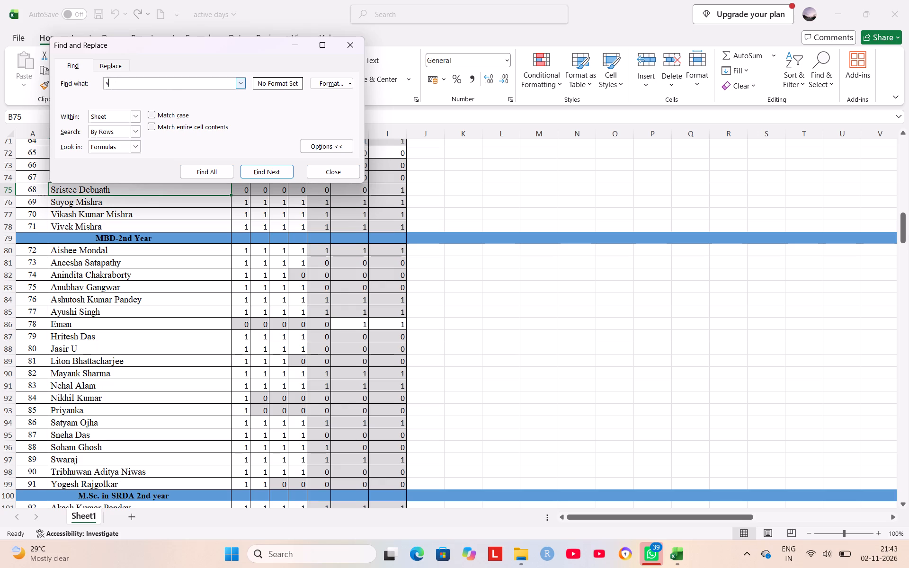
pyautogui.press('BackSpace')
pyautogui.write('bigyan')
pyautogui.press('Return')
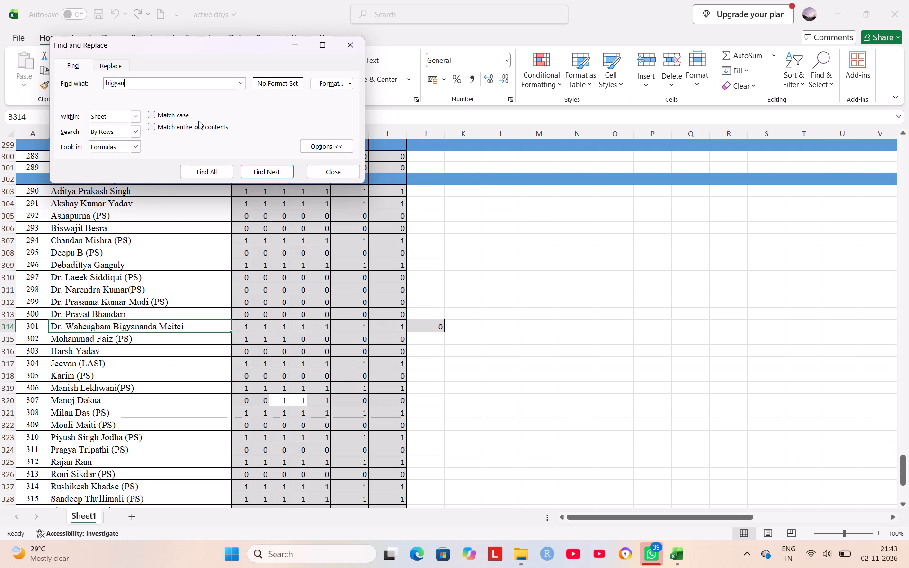
# Search for "piya" and check the attendance row at serial number 105.
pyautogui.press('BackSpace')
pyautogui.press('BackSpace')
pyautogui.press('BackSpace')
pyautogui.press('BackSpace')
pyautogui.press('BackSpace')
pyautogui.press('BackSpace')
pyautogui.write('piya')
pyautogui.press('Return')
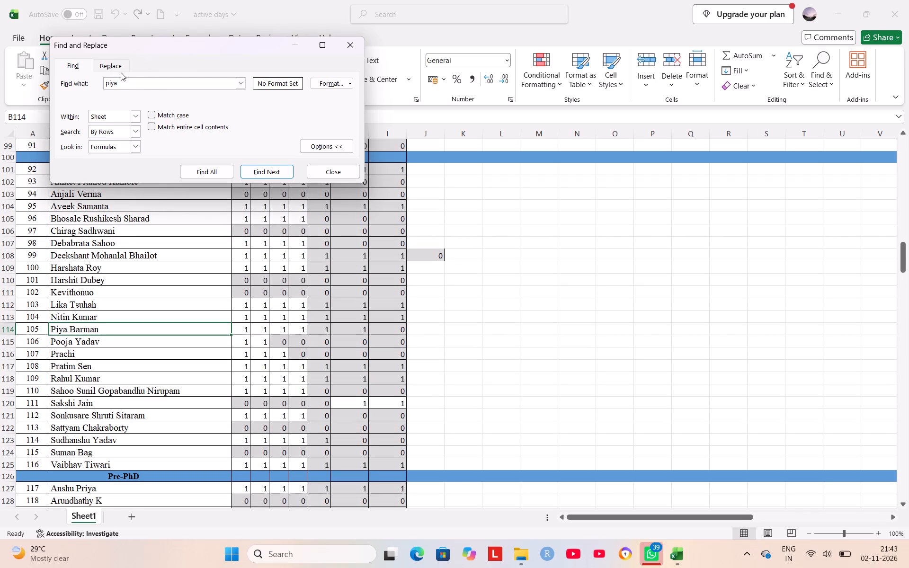
# Search for "deekshant" and check the attendance row at serial number 99.
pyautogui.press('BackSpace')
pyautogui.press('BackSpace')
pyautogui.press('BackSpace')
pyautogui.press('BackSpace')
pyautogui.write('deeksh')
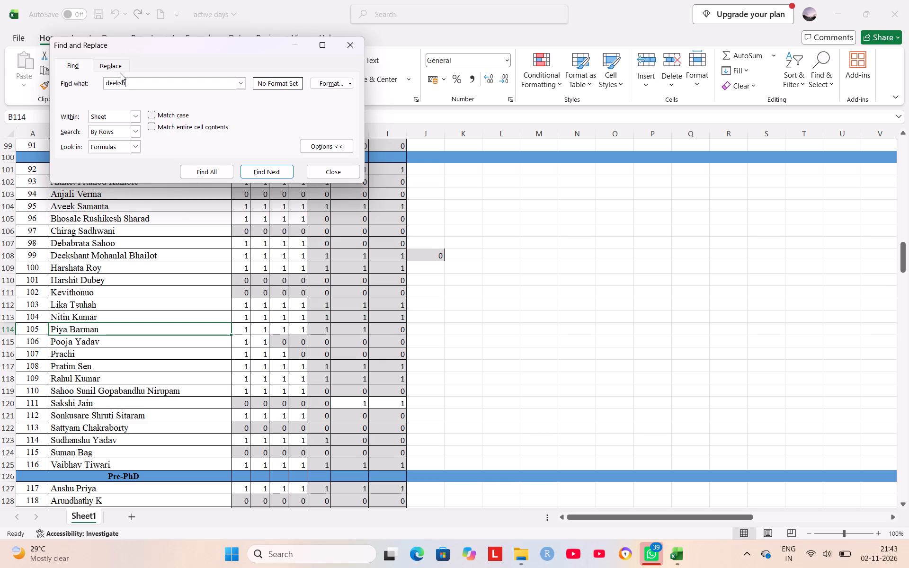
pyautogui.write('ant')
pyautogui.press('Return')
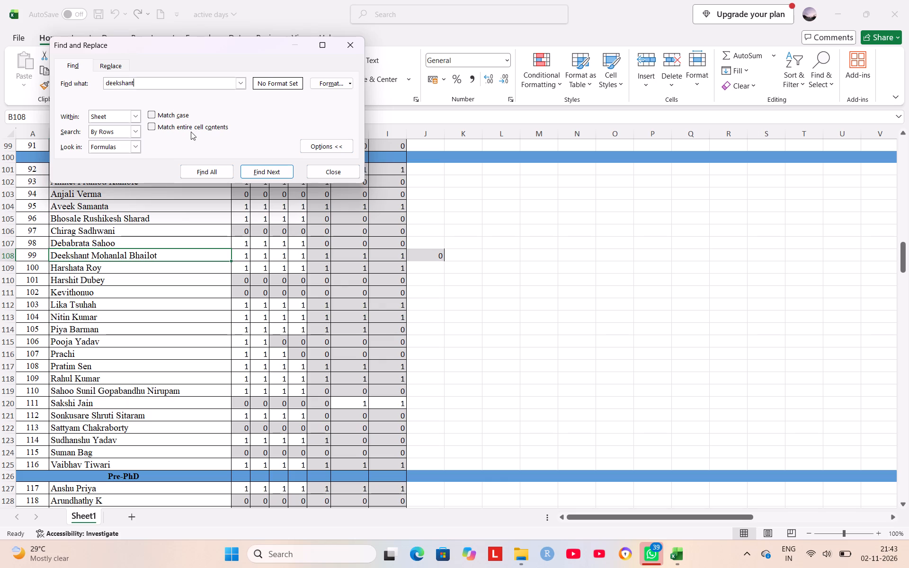
# Search for "raunak" and check the attendance row at serial number 20 in the MA/MSC-1st yr list.
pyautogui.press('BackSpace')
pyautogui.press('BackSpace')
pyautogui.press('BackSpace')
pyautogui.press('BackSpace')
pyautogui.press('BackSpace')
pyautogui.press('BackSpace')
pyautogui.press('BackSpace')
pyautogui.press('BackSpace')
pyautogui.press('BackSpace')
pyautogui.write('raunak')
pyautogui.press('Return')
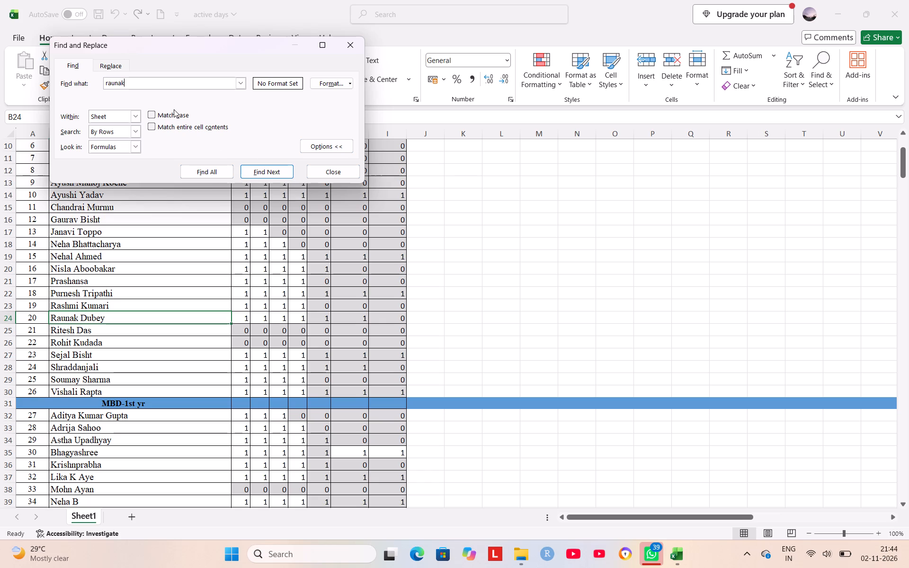
# Search for "shraddhanjali", retry with the shorter spelling "shraddh", and close the search.
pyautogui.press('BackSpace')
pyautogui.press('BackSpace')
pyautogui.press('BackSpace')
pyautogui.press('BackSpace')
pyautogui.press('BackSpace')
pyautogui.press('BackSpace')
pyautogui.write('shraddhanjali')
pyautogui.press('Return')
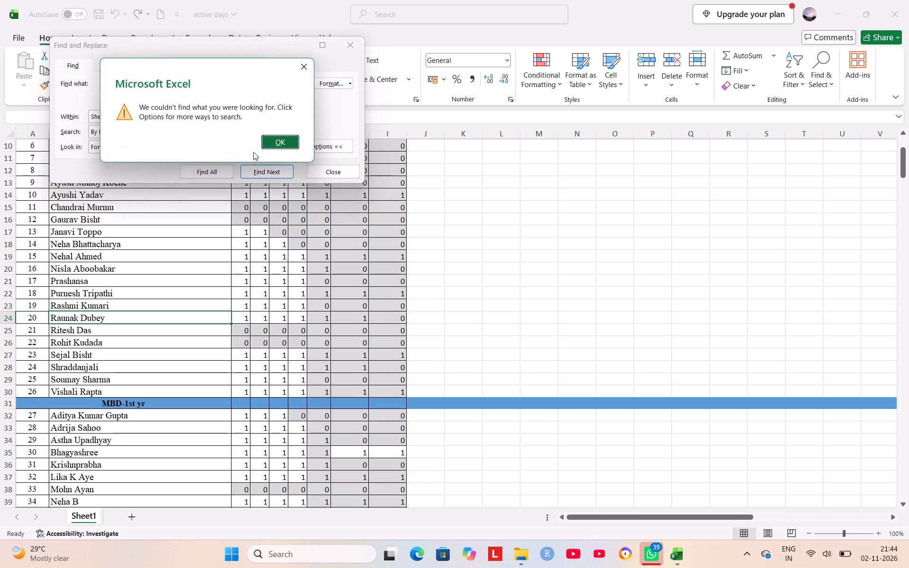
pyautogui.click(274, 143)
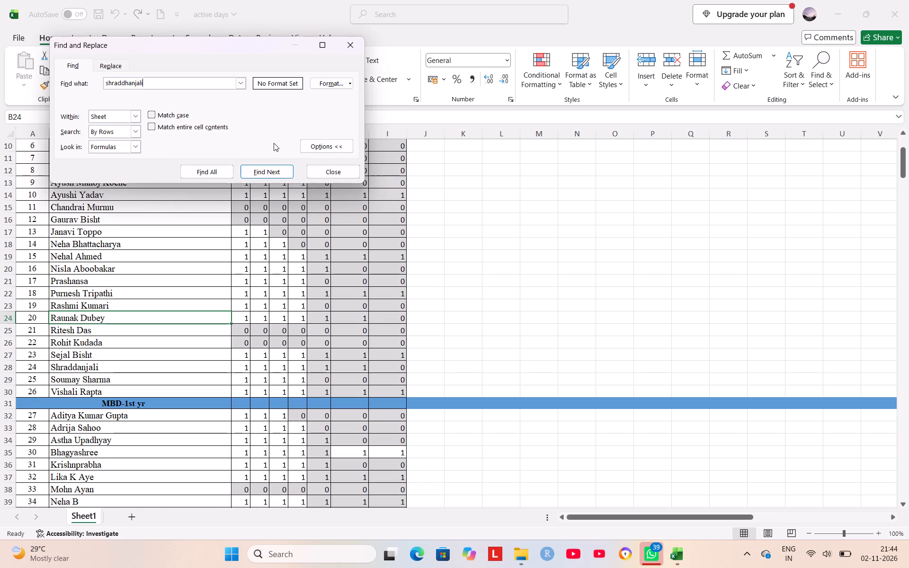
pyautogui.press('BackSpace')
pyautogui.press('BackSpace')
pyautogui.press('BackSpace')
pyautogui.press('BackSpace')
pyautogui.press('BackSpace')
pyautogui.press('BackSpace')
pyautogui.press('Return')
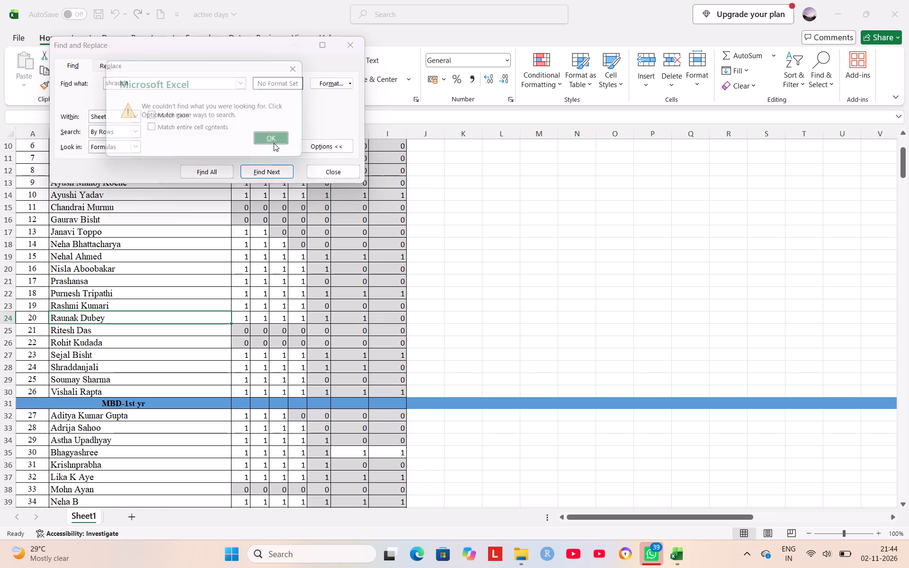
pyautogui.click(274, 143)
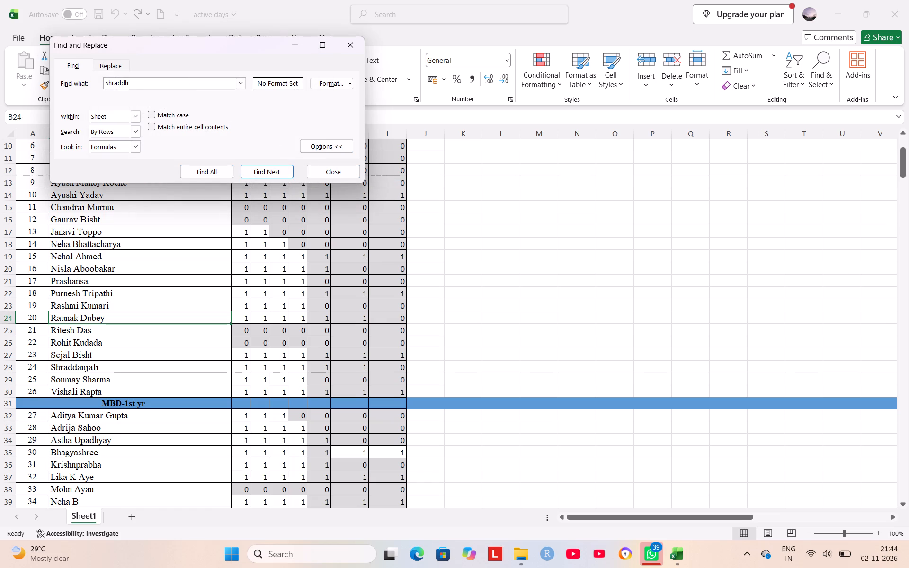
pyautogui.click(347, 170)
pyautogui.click(501, 230)
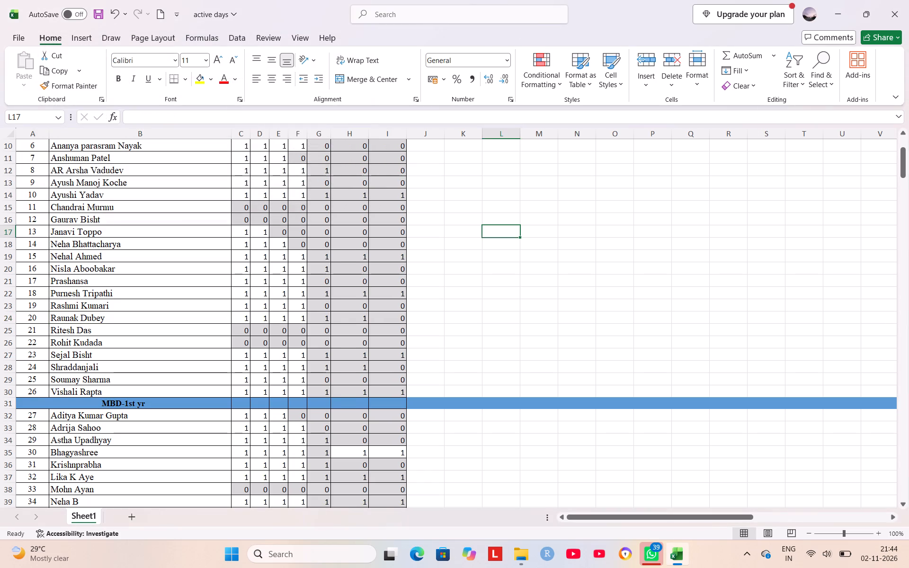
# Search for "shradha", close the search, and look through the MA/MSC-1st yr list up to its date headings.
pyautogui.hotkey('ctrl', 'f')
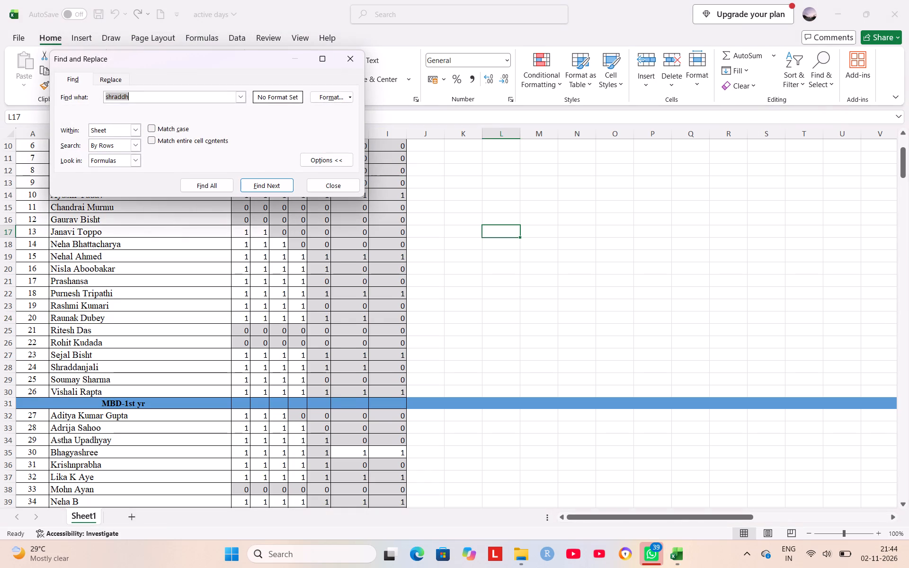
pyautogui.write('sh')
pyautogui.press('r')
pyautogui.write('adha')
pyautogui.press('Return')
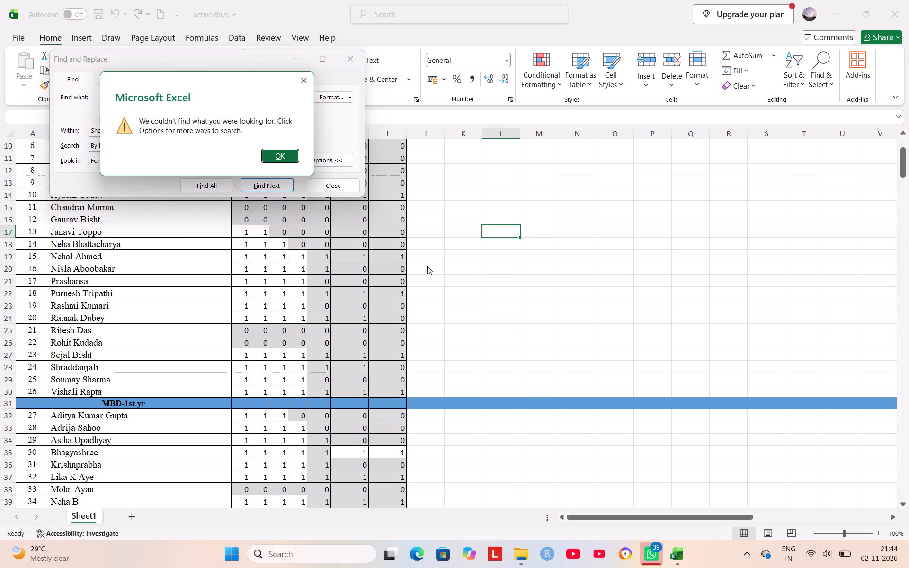
pyautogui.click(287, 149)
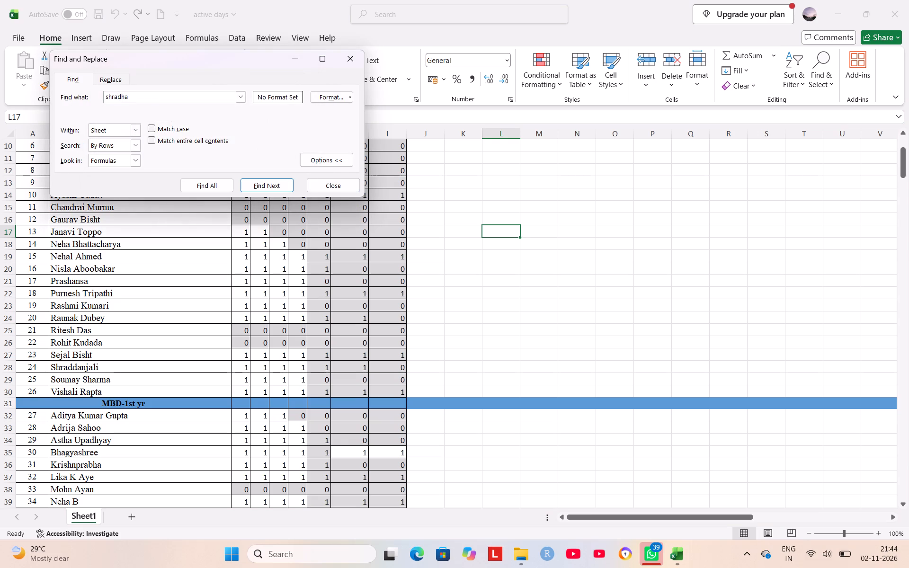
pyautogui.click(461, 306)
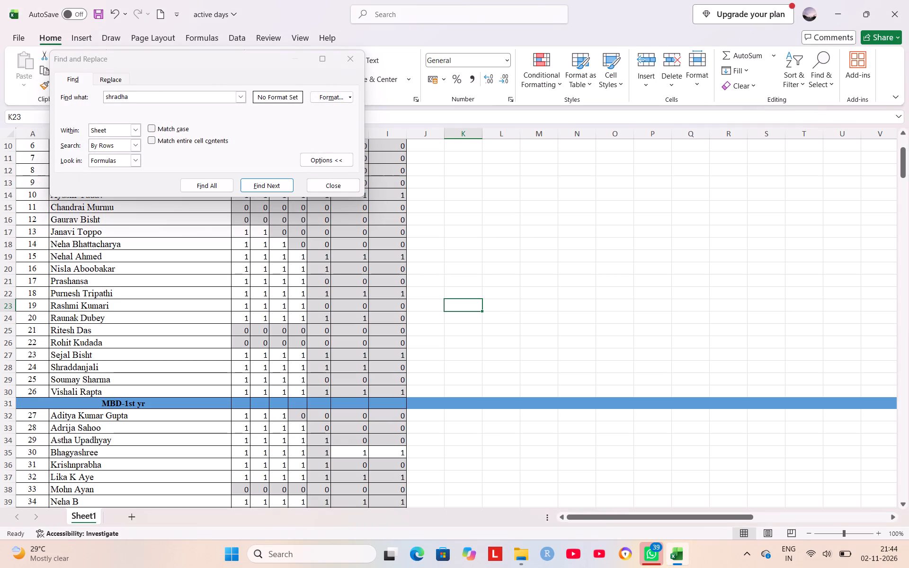
pyautogui.click(348, 60)
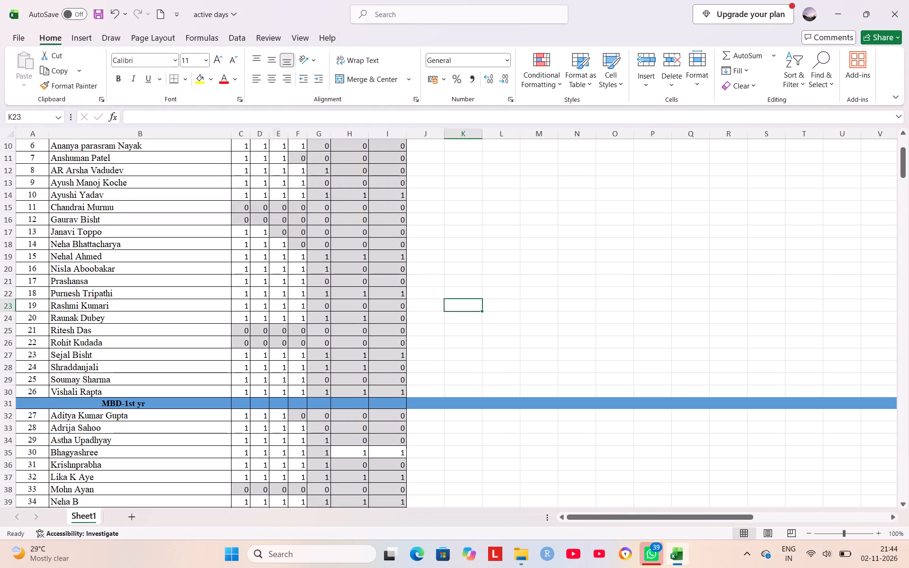
pyautogui.click(281, 293)
pyautogui.scroll(1, 256, 258)
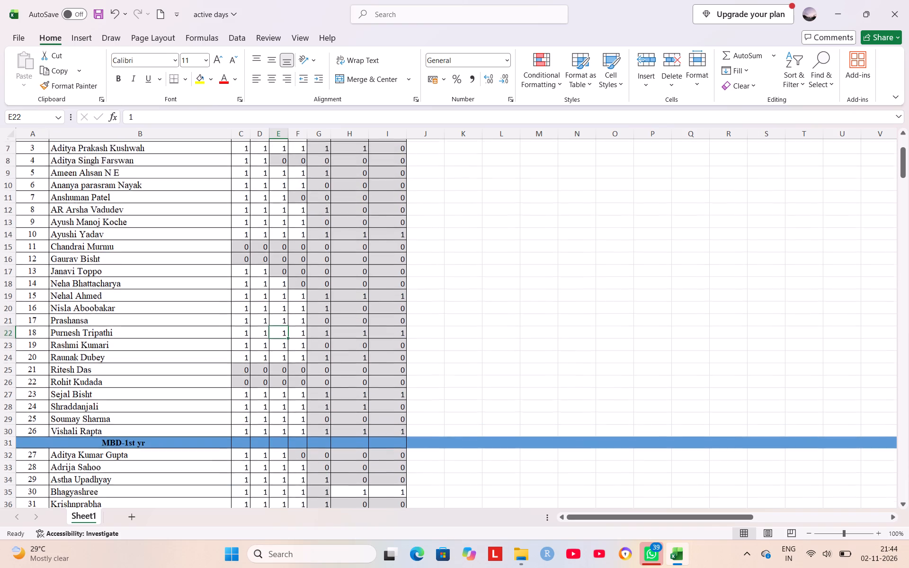
pyautogui.scroll(1, 256, 258)
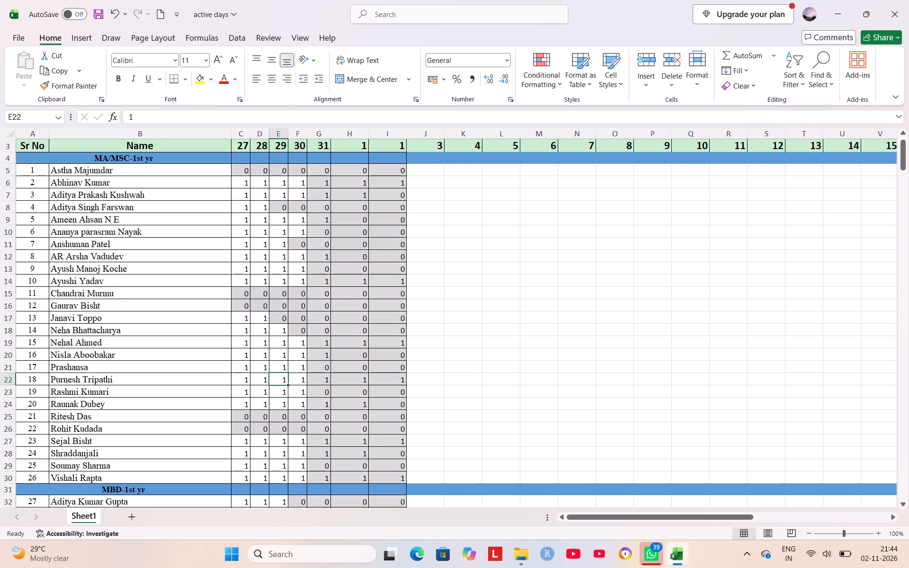
# Search for the Satyam listed at serial number 253 and check that row's attendance.
pyautogui.hotkey('ctrl', 'f')
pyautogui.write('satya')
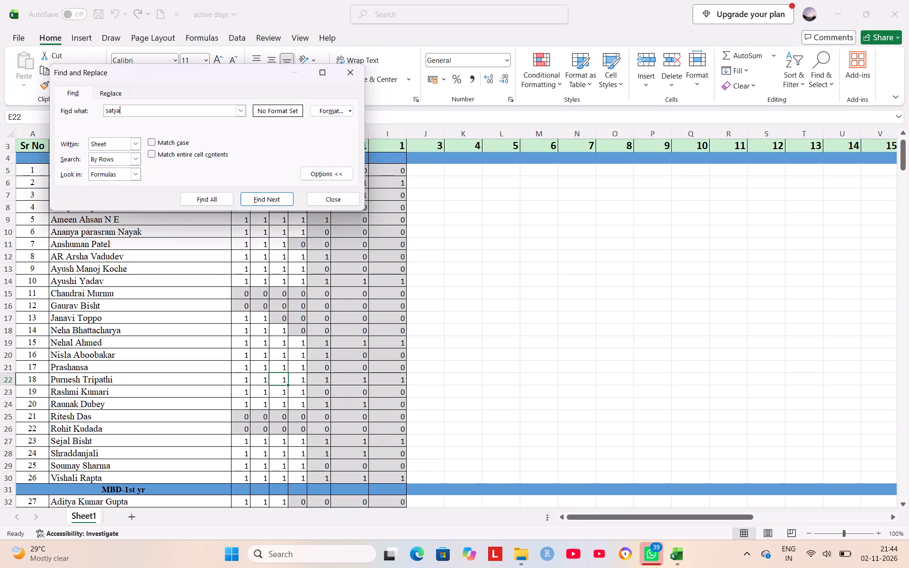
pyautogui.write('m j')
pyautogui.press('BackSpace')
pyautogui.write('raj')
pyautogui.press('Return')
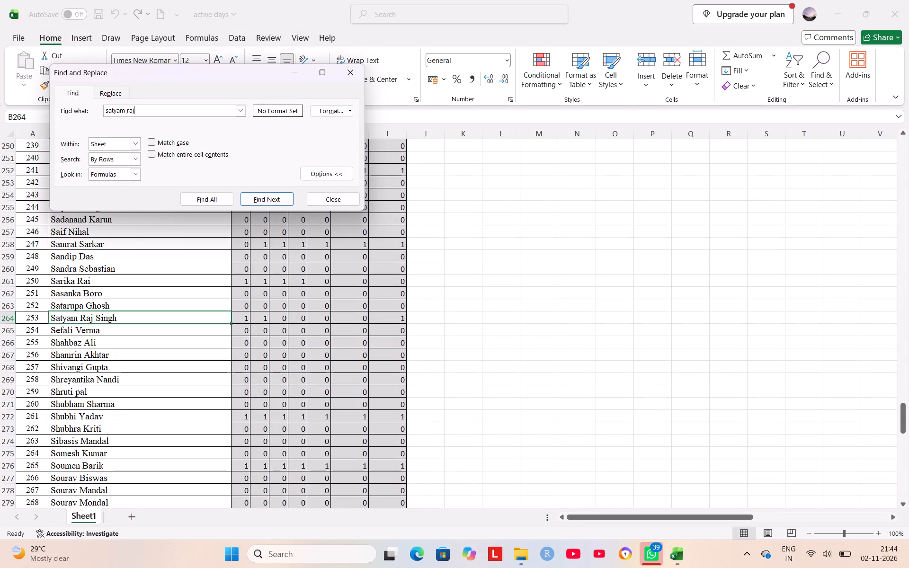
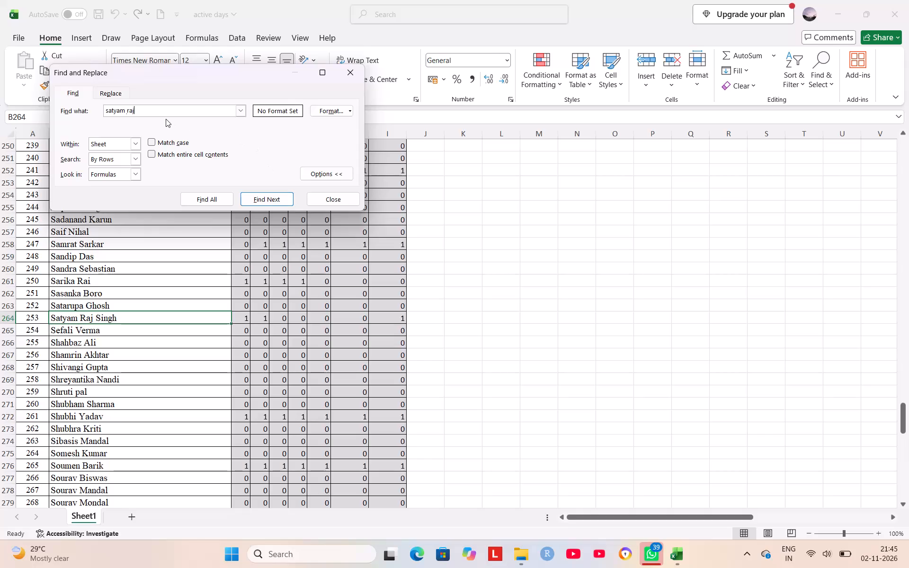
# Search for "aditya", continue to the match at serial number 3 in the MA/MSC-1st yr list, and check that row's attendance.
pyautogui.press('BackSpace')
pyautogui.press('BackSpace')
pyautogui.press('BackSpace')
pyautogui.press('BackSpace')
pyautogui.press('BackSpace')
pyautogui.press('BackSpace')
pyautogui.press('BackSpace')
pyautogui.press('BackSpace')
pyautogui.press('BackSpace')
pyautogui.press('BackSpace')
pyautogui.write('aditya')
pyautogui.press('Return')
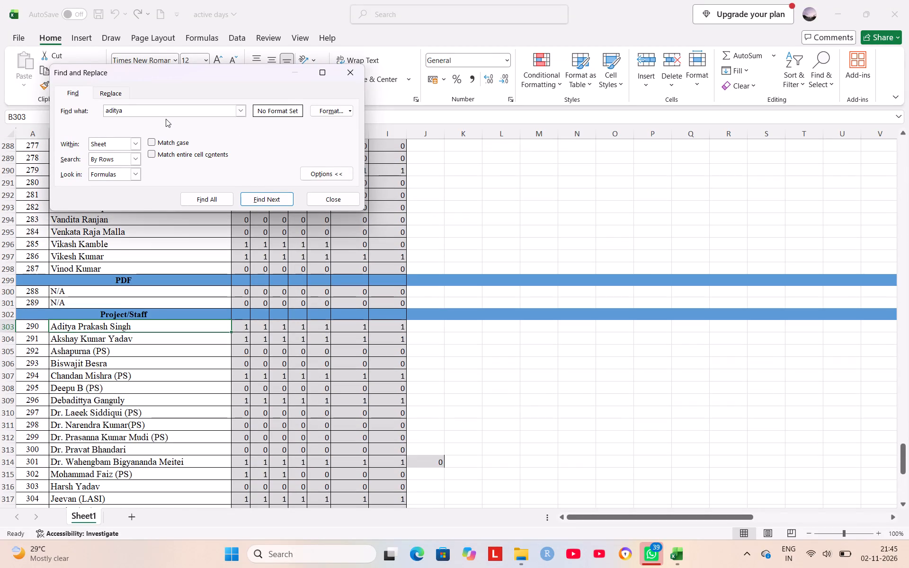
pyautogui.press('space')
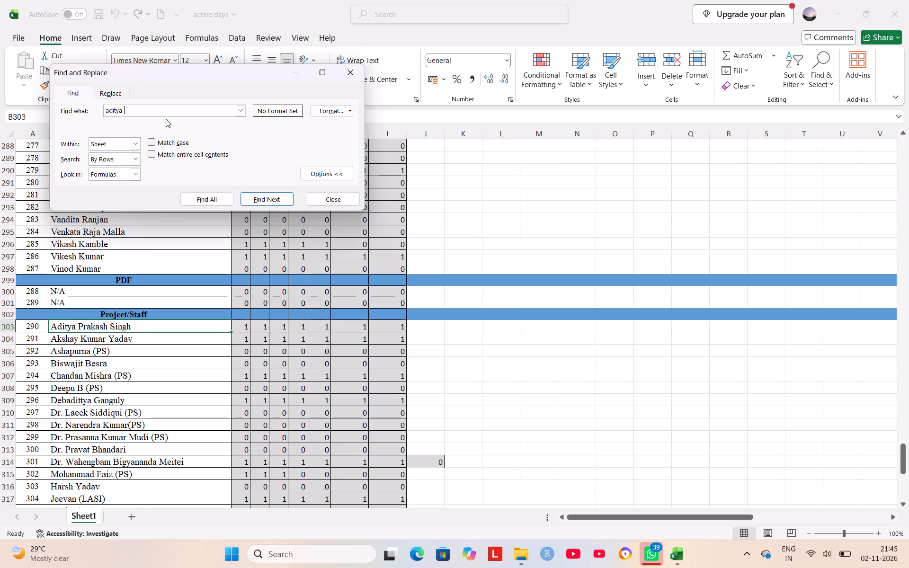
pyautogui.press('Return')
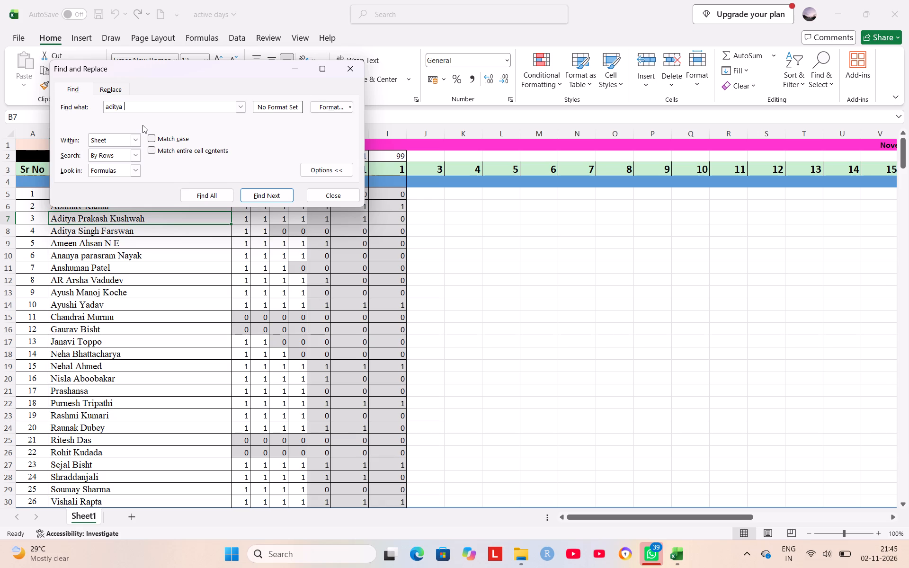
# Search for "soham" and check the attendance row at serial number 88 in the MBD-2nd Year list.
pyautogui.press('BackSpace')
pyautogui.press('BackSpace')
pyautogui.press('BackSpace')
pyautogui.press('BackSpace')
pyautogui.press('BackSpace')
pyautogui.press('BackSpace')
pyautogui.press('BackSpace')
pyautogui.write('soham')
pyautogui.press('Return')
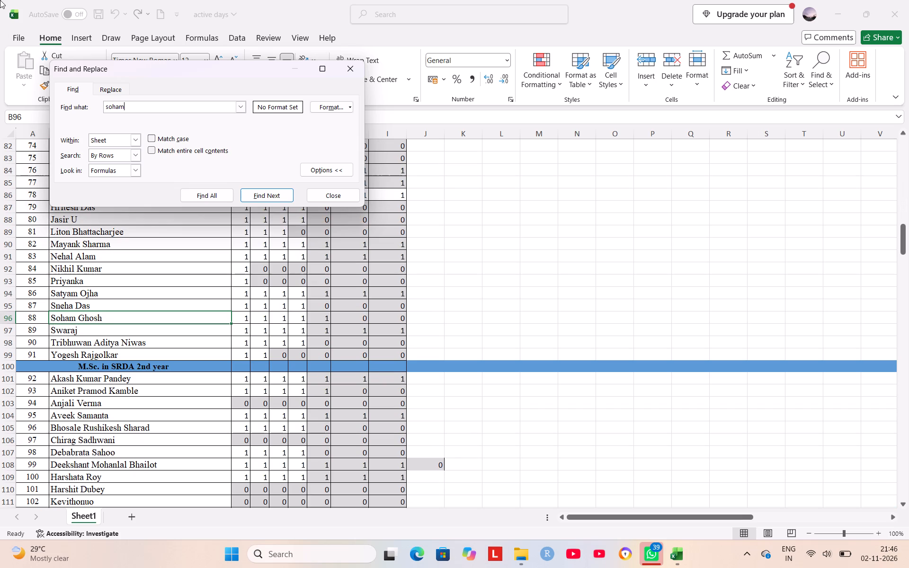
# Search for "sudhanshu" and set the October 27, 28, 29 and 30 entries at serial number 114 to 0.
pyautogui.click(134, 106)
pyautogui.press('BackSpace')
pyautogui.press('BackSpace')
pyautogui.press('BackSpace')
pyautogui.press('BackSpace')
pyautogui.press('BackSpace')
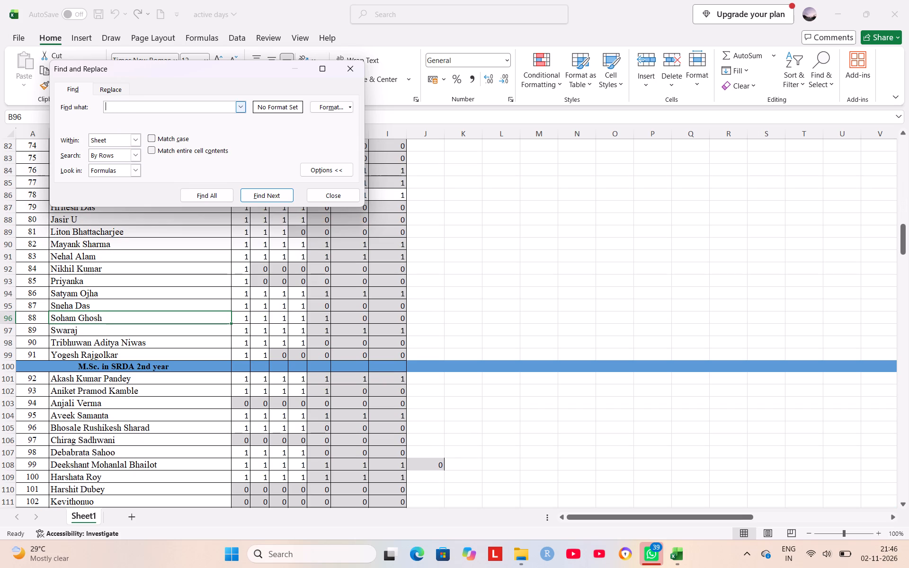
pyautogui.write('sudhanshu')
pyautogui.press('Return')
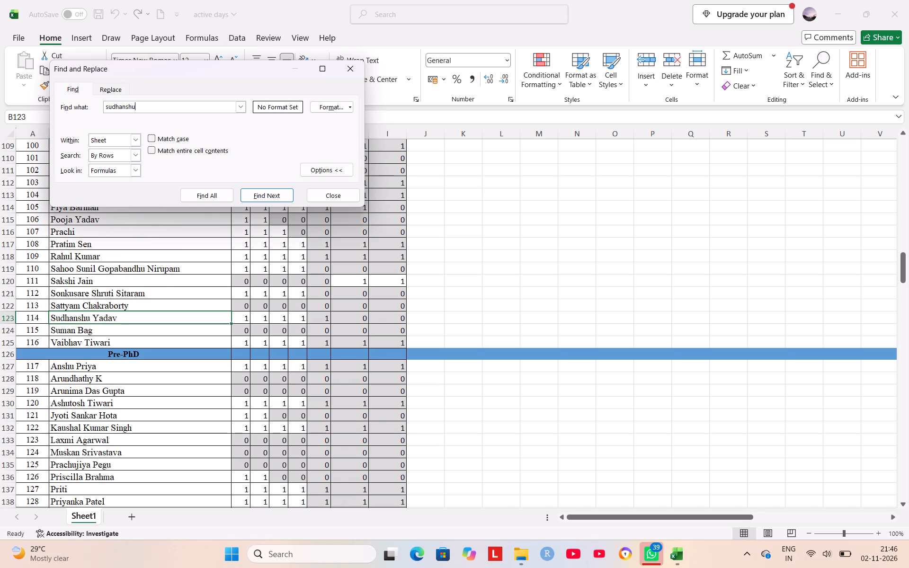
pyautogui.click(240, 319)
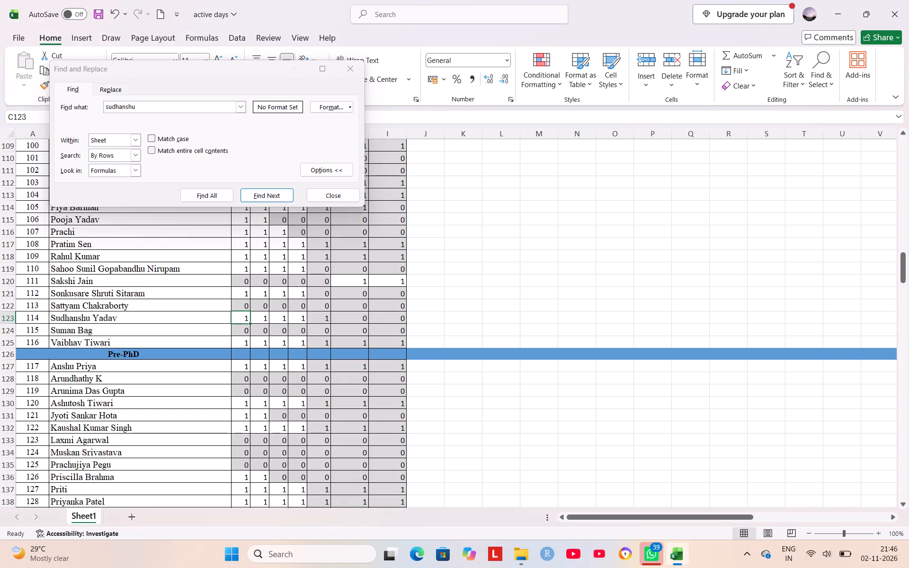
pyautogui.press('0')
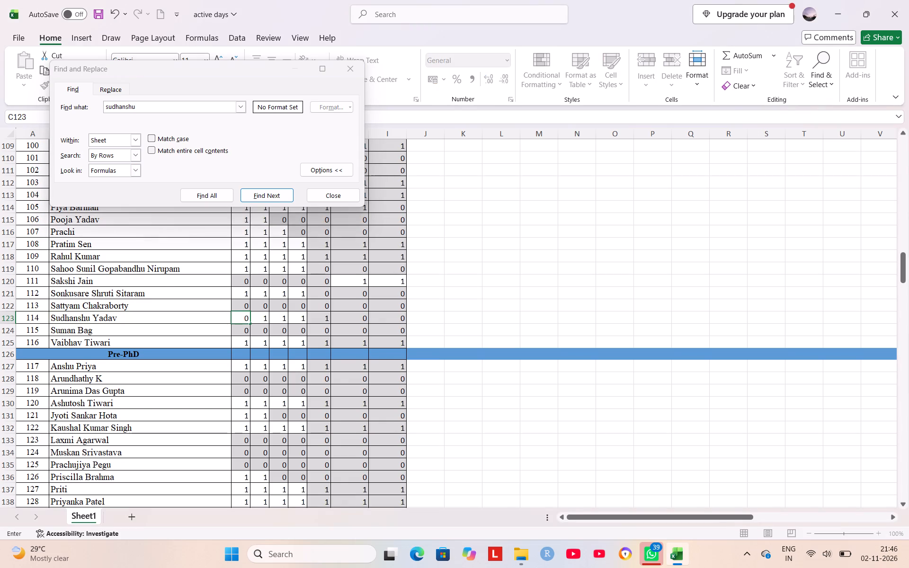
pyautogui.press('Right')
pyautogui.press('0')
pyautogui.press('Right')
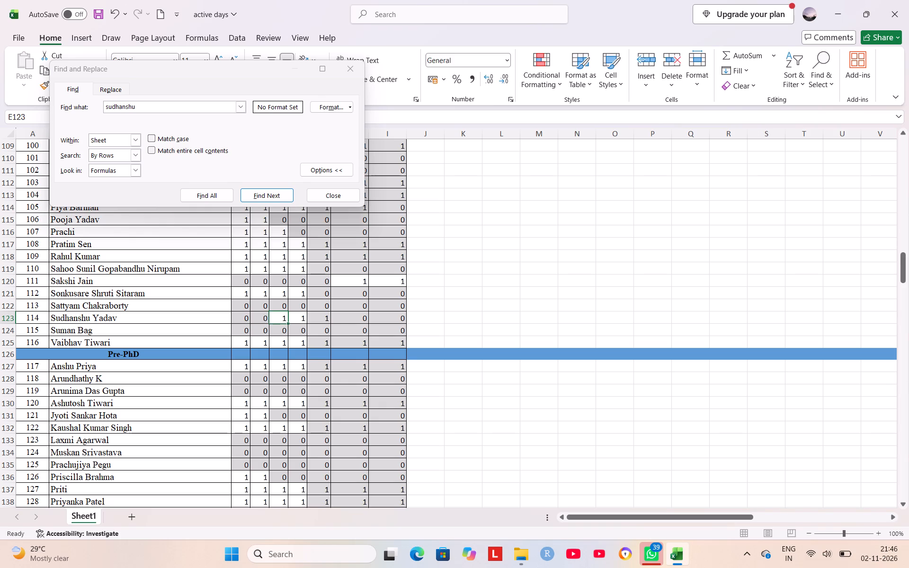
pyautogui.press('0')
pyautogui.press('Right')
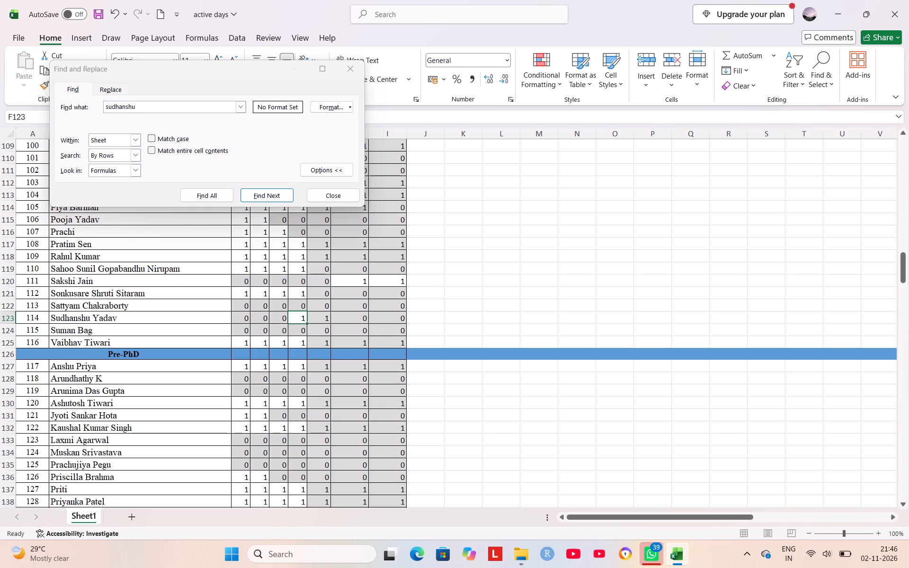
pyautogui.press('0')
pyautogui.press('Right')
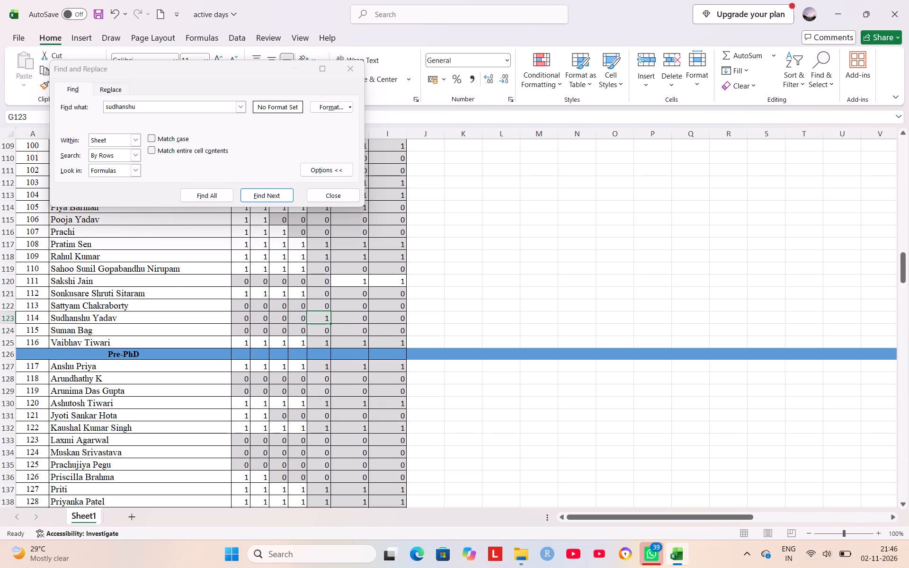
# Colour the October 27 to 31 entries at serial number 114 red and set the October 31 entry to 0.
pyautogui.moveTo(239, 319); pyautogui.dragTo(270, 318)
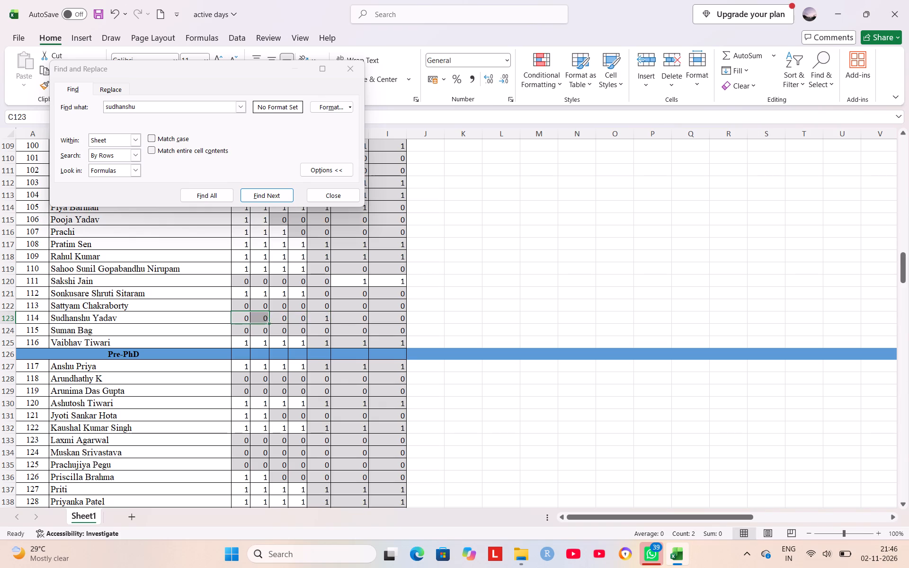
pyautogui.moveTo(270, 318); pyautogui.dragTo(319, 317)
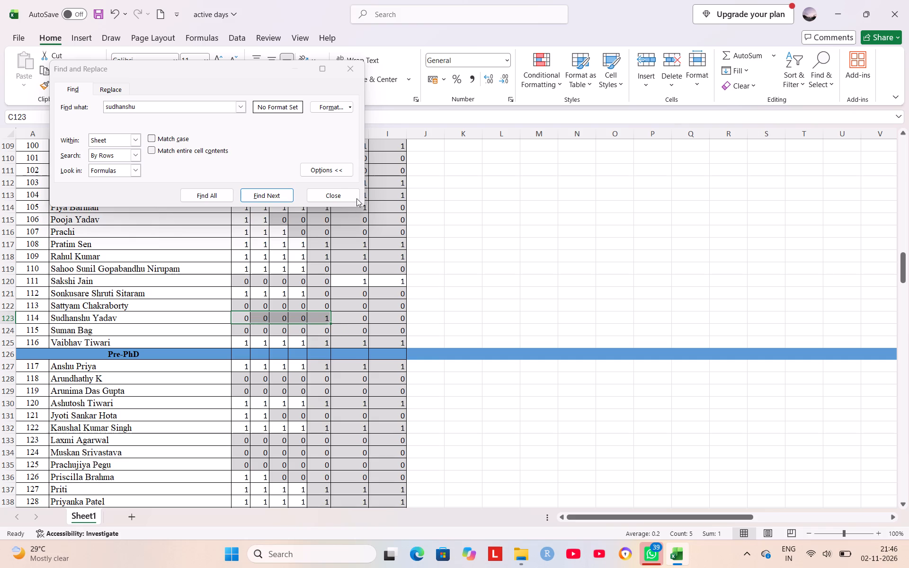
pyautogui.click(356, 198)
pyautogui.click(225, 85)
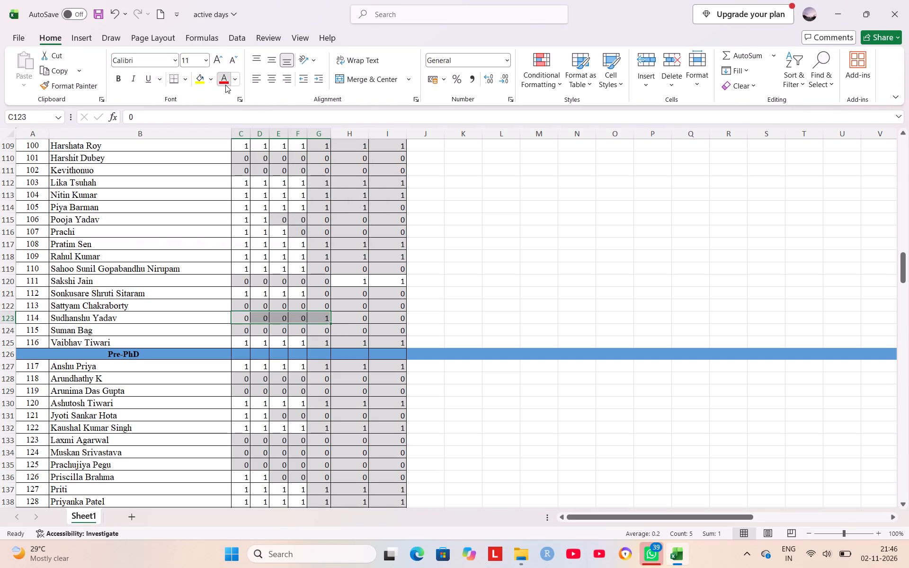
pyautogui.click(315, 319)
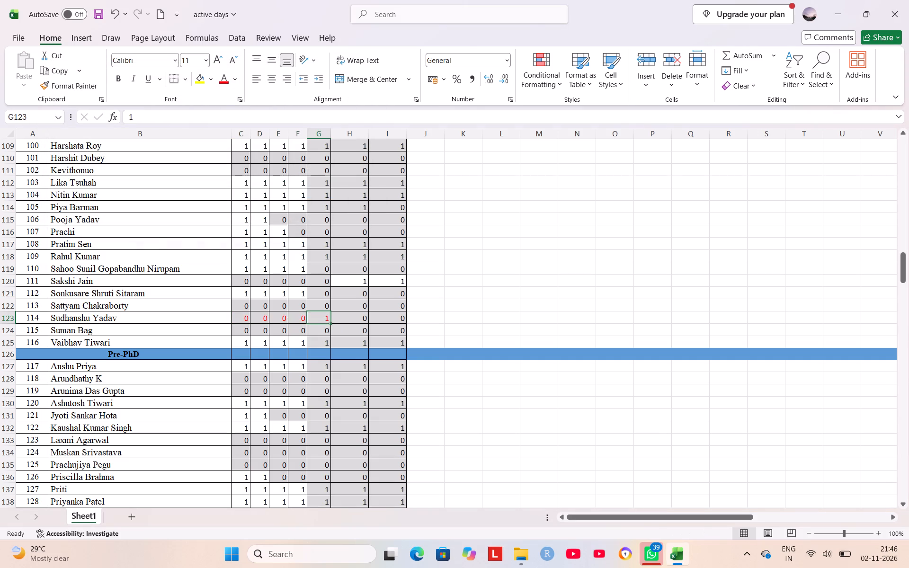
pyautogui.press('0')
pyautogui.click(500, 358)
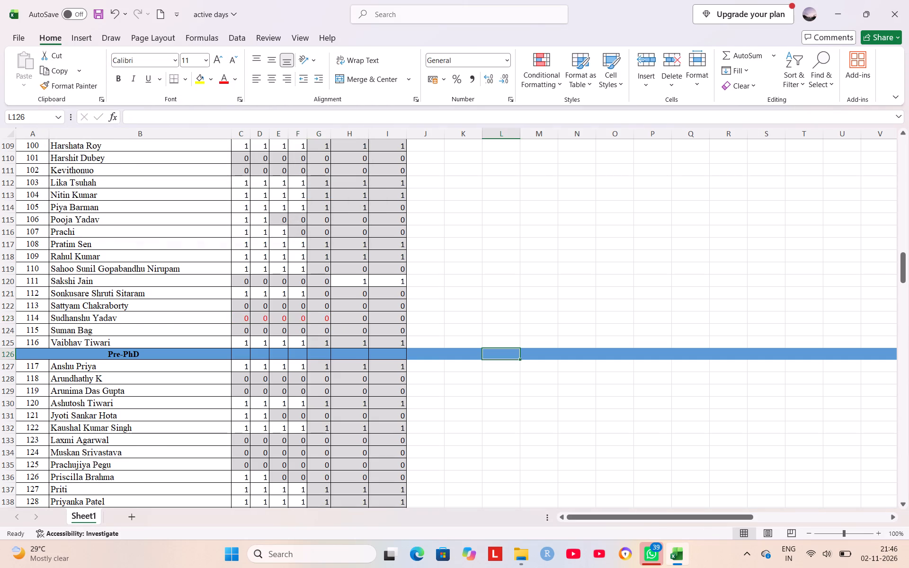
# Look through the 1st and 2nd year attendance lists up to the date headings and active member row.
pyautogui.scroll(6, 500, 358)
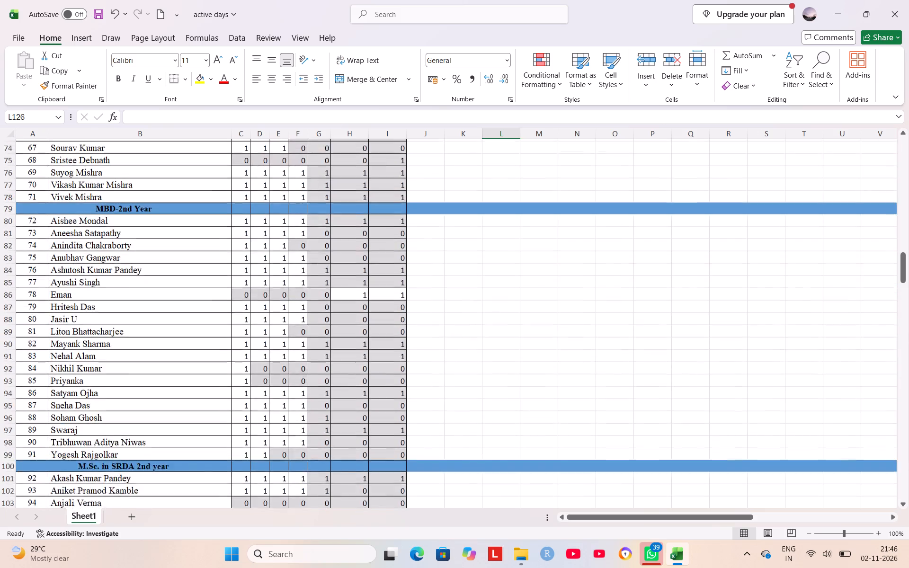
pyautogui.scroll(2, 500, 358)
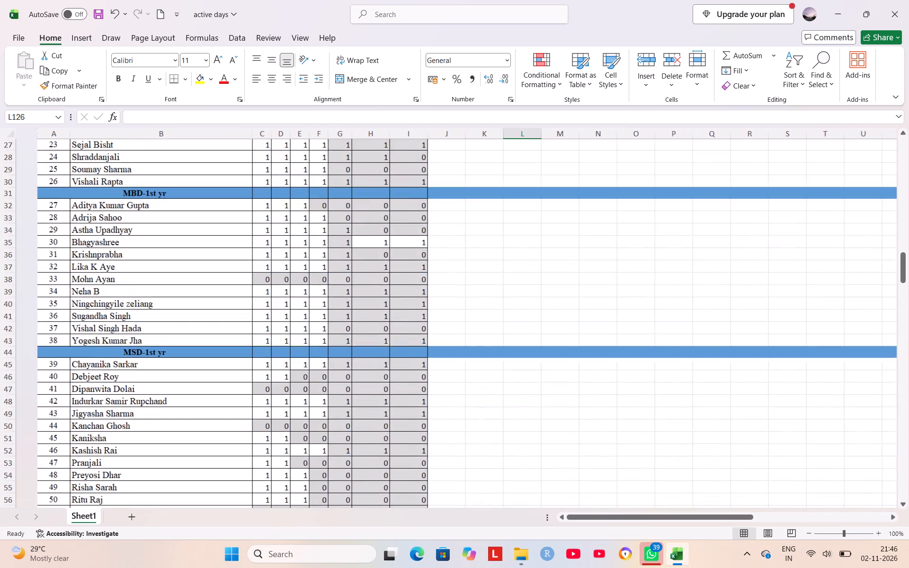
pyautogui.scroll(1, 500, 358)
pyautogui.scroll(-1, 500, 358)
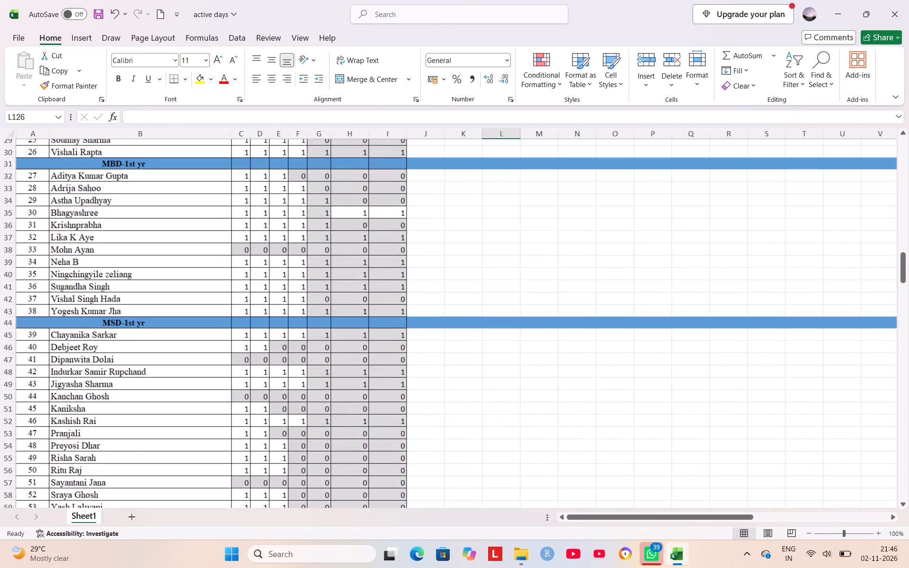
pyautogui.scroll(-1, 500, 358)
pyautogui.scroll(3, 500, 358)
pyautogui.scroll(-1, 500, 358)
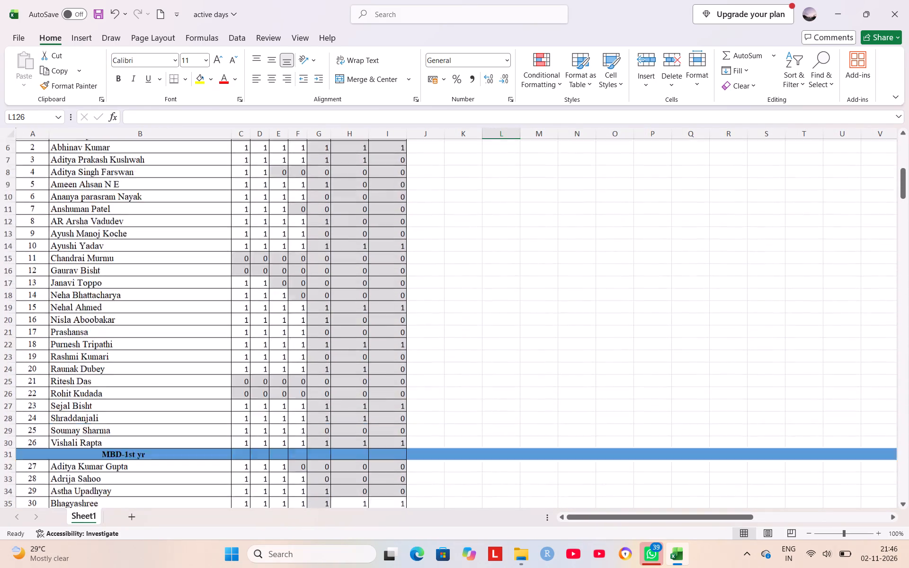
pyautogui.scroll(-3, 500, 358)
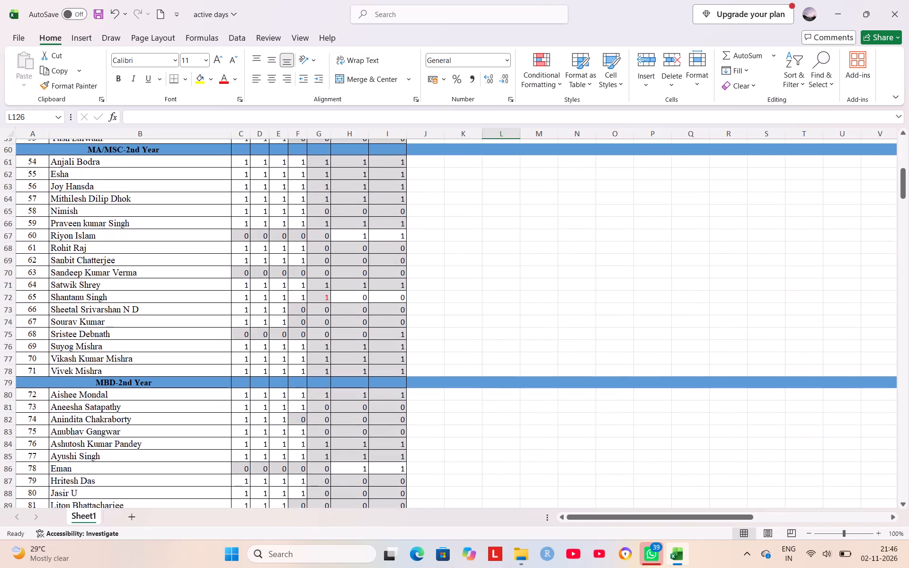
pyautogui.scroll(-1, 500, 358)
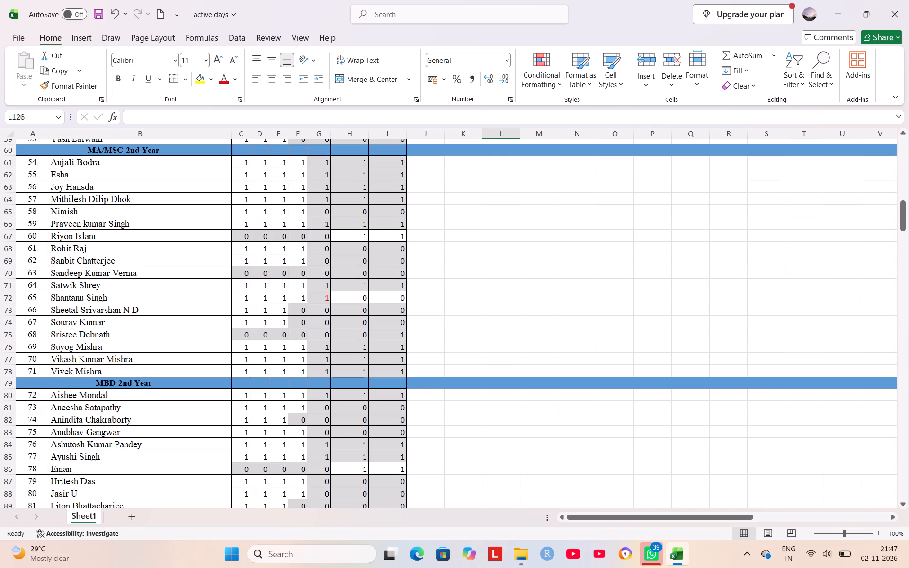
pyautogui.scroll(8, 389, 317)
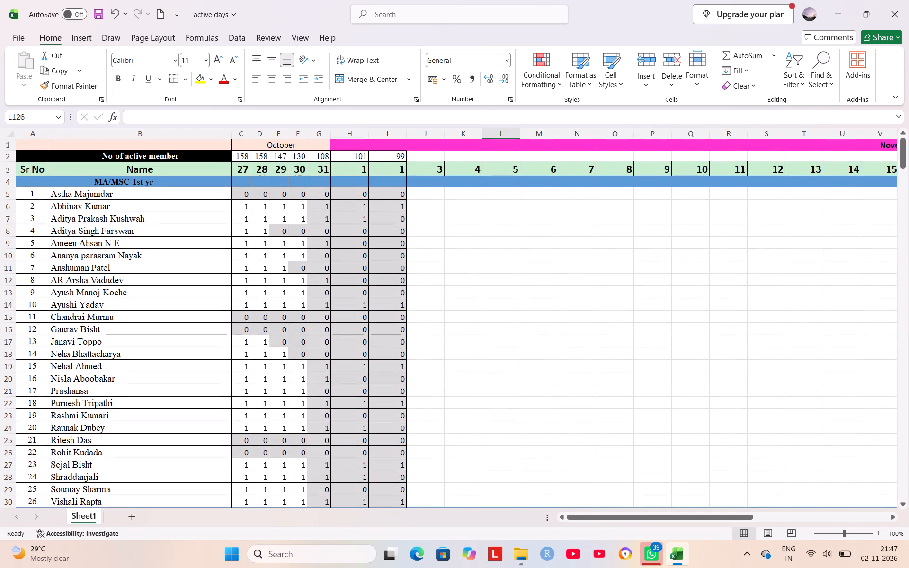
# Save the active days workbook.
pyautogui.hotkey('ctrl', 's')
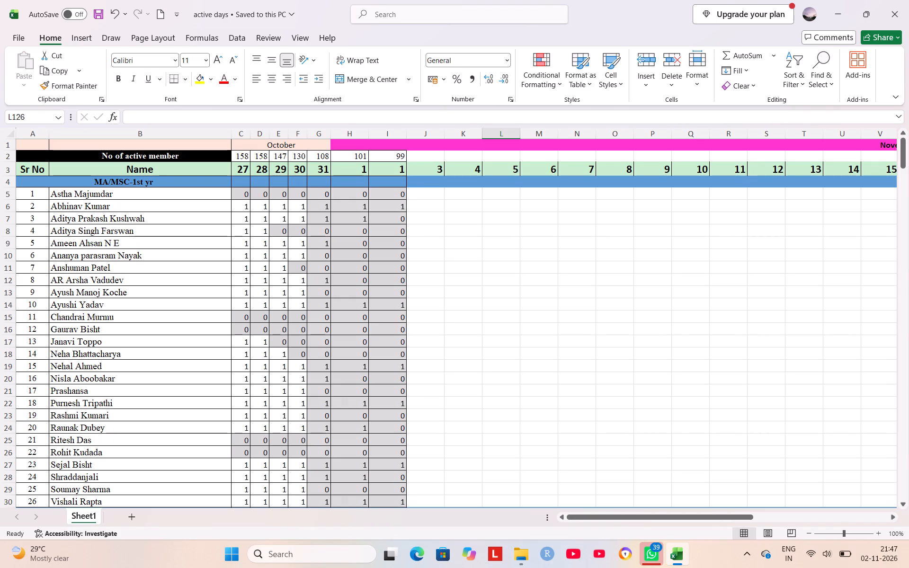
pyautogui.click(462, 307)
pyautogui.hotkey('ctrl', 's')
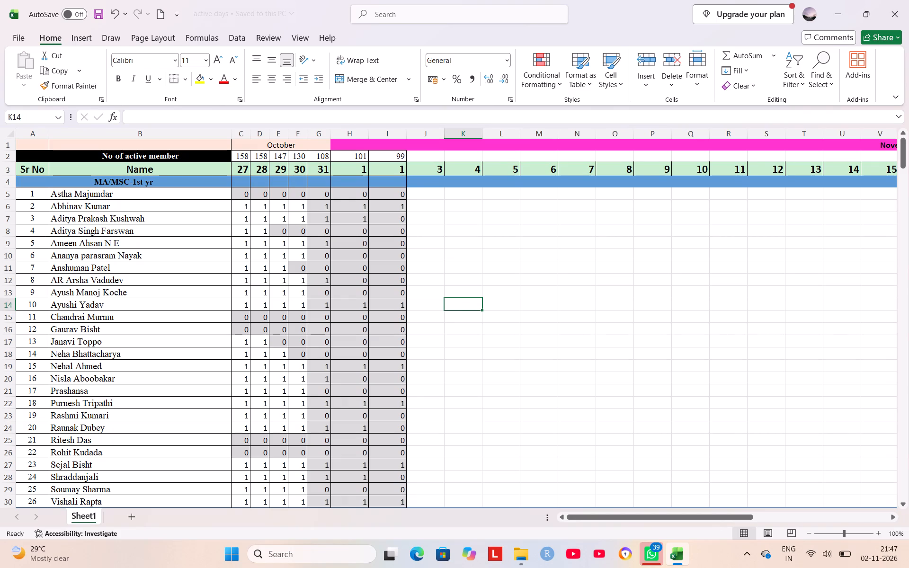
# Change the second November date heading, in column I, to 2 and save the workbook.
pyautogui.scroll(-3, 472, 253)
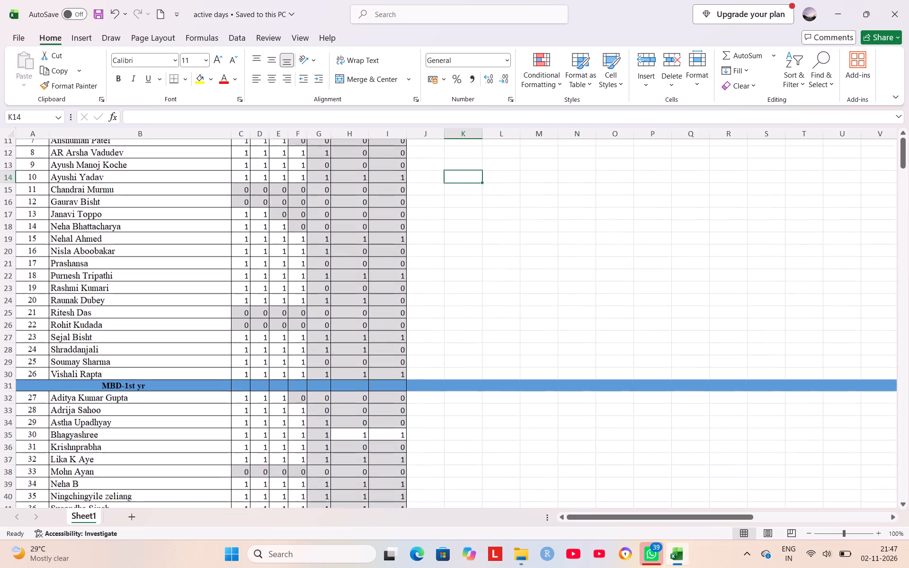
pyautogui.scroll(4, 472, 253)
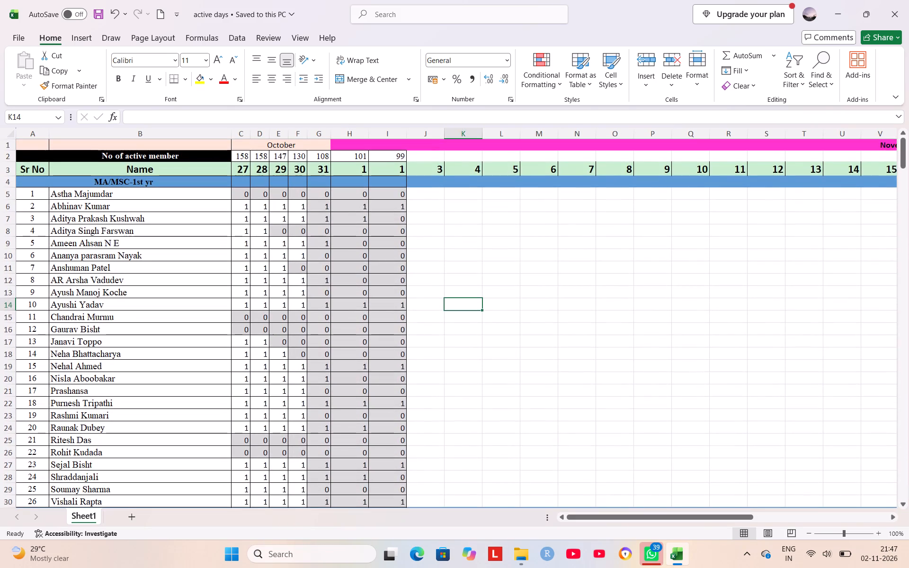
pyautogui.click(404, 170)
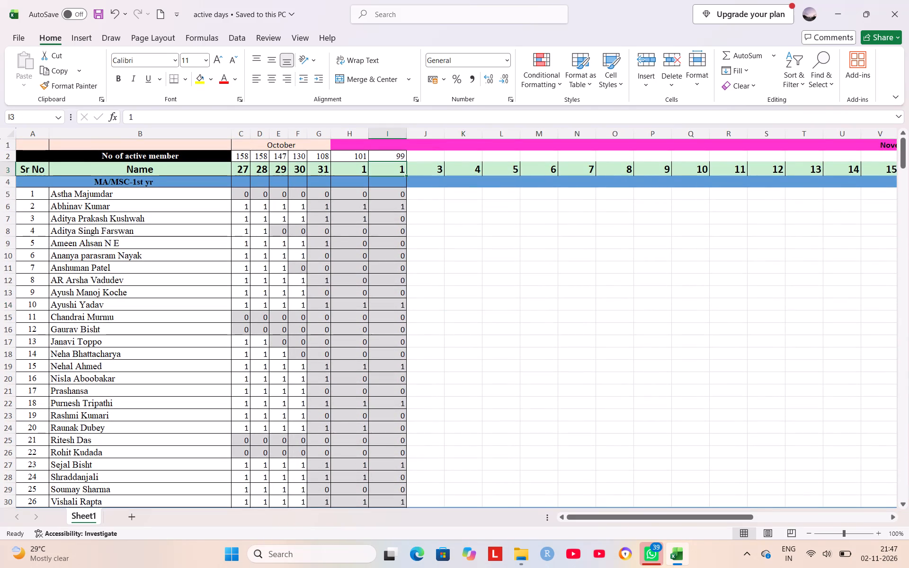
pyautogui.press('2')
pyautogui.click(462, 218)
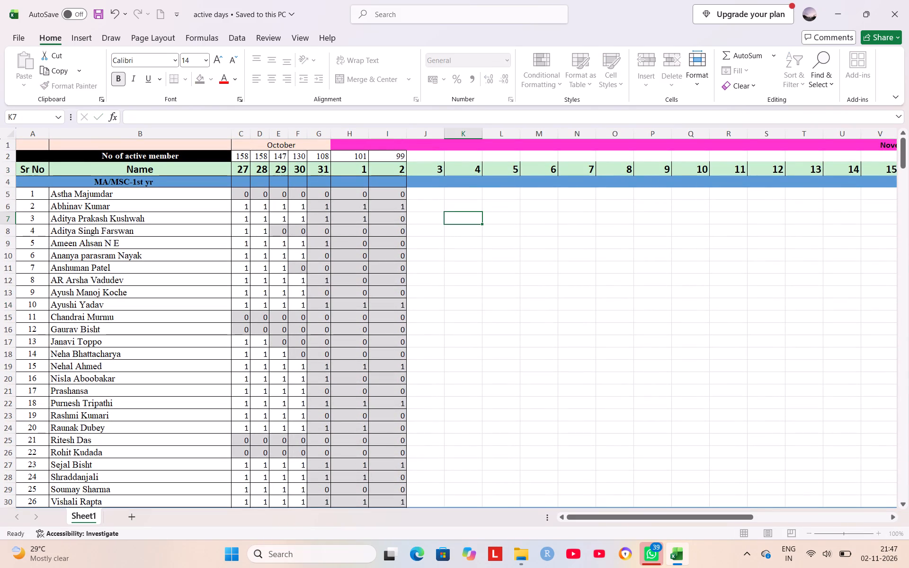
pyautogui.hotkey('ctrl', 's')
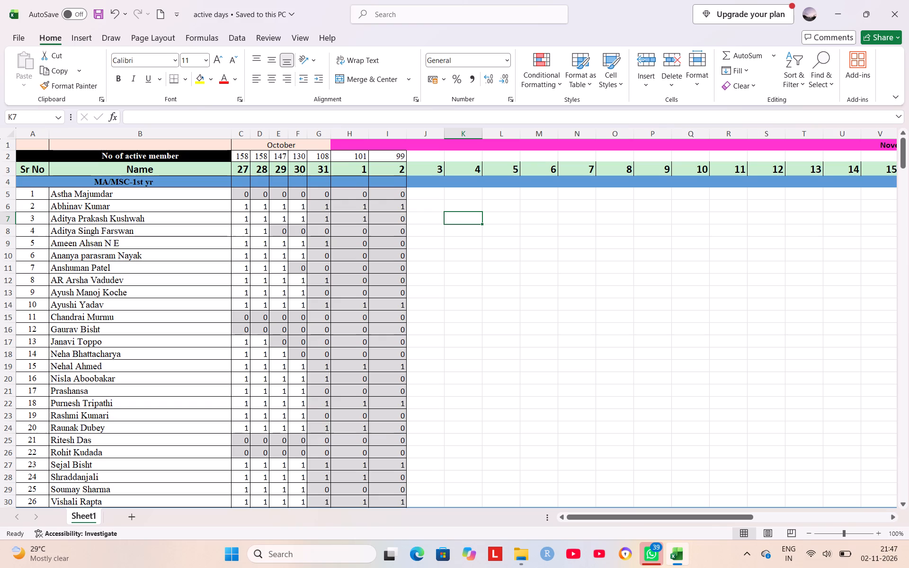
# Look through the attendance entries from the MA/MSC-1st yr list down to the Total row.
pyautogui.scroll(-1, 462, 218)
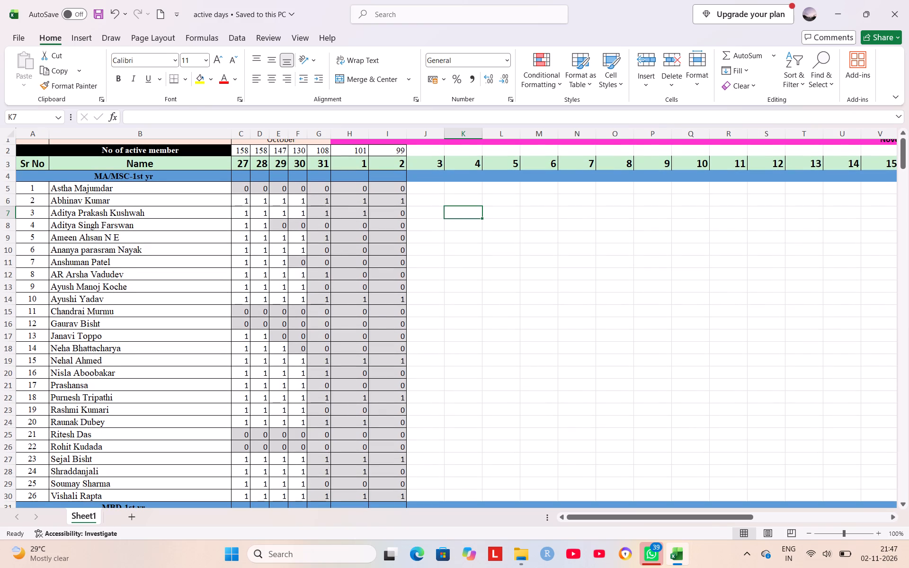
pyautogui.scroll(-6, 477, 312)
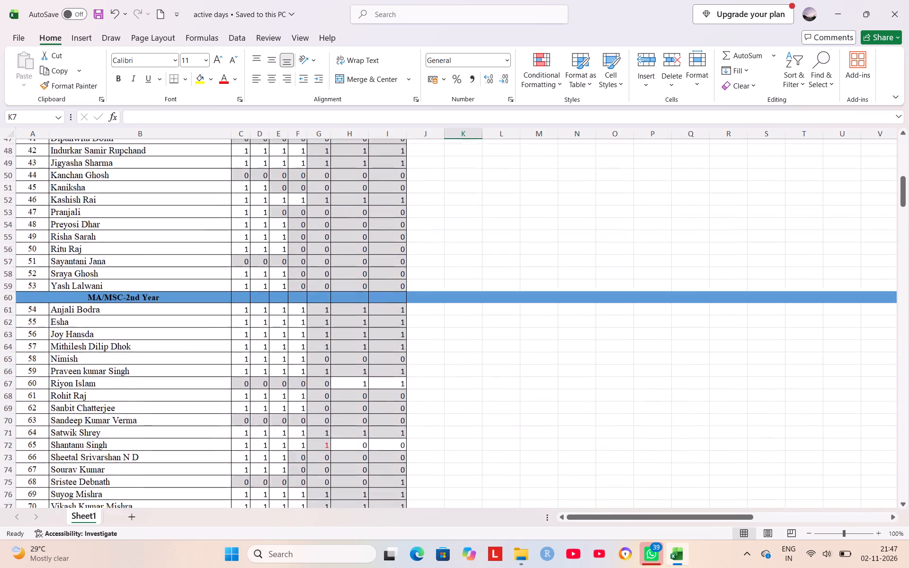
pyautogui.scroll(-7, 477, 312)
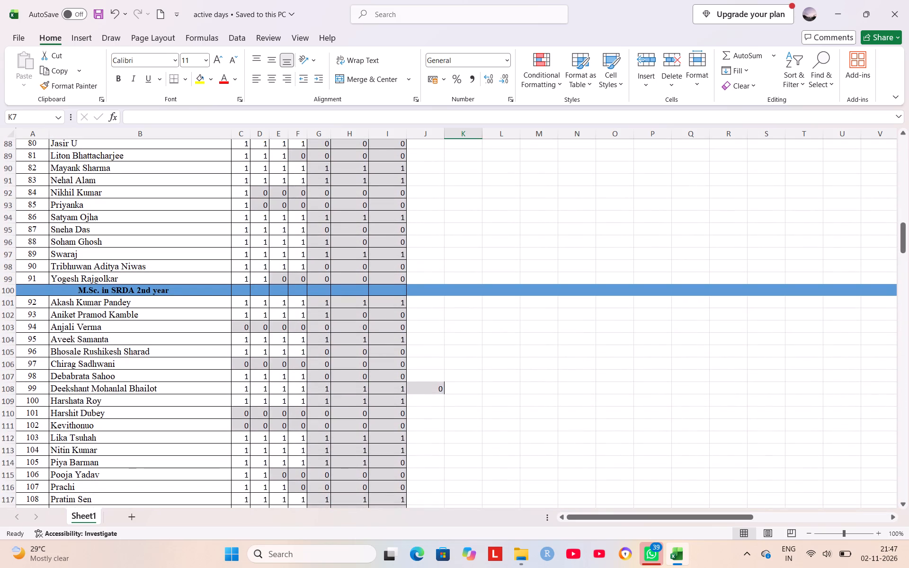
pyautogui.scroll(-7, 477, 312)
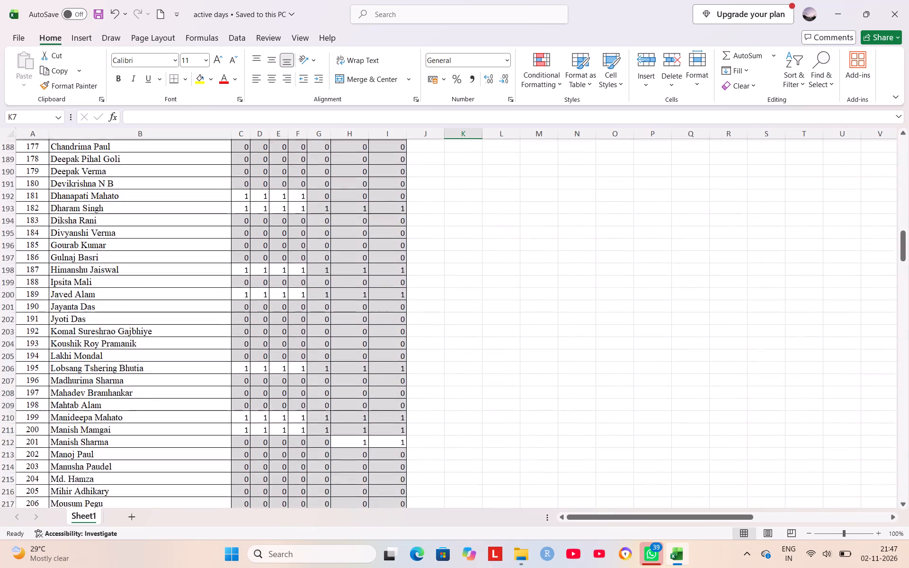
pyautogui.scroll(-8, 477, 312)
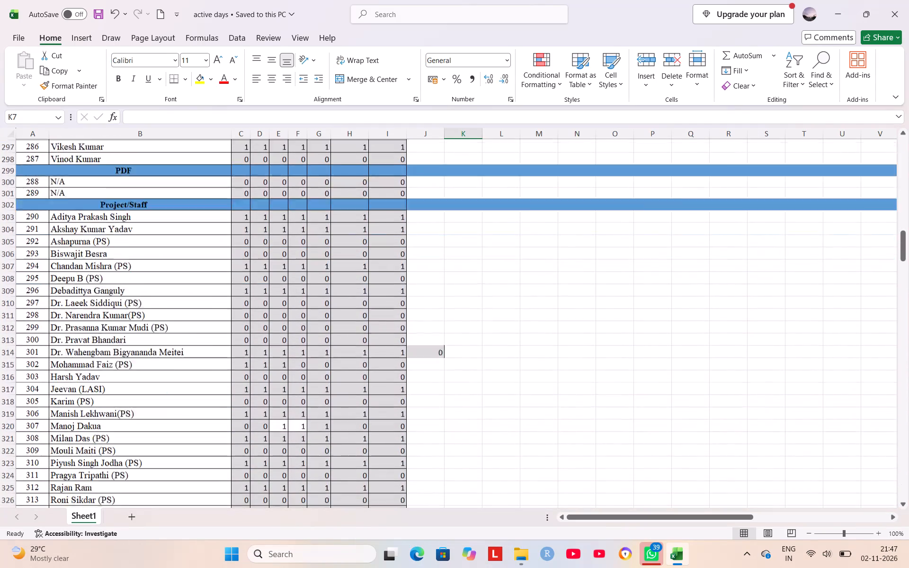
pyautogui.scroll(-5, 477, 312)
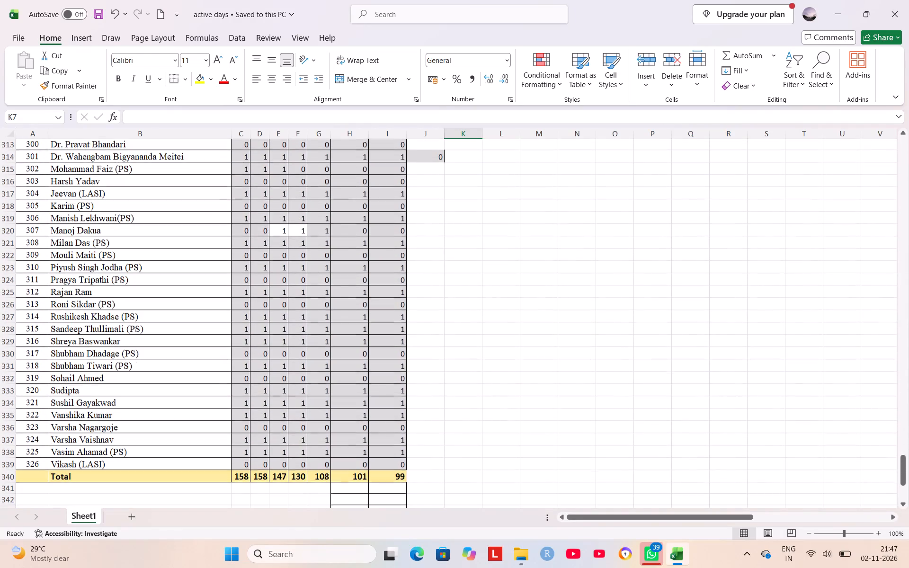
# Save the active days workbook.
pyautogui.hotkey('ctrl', 's')
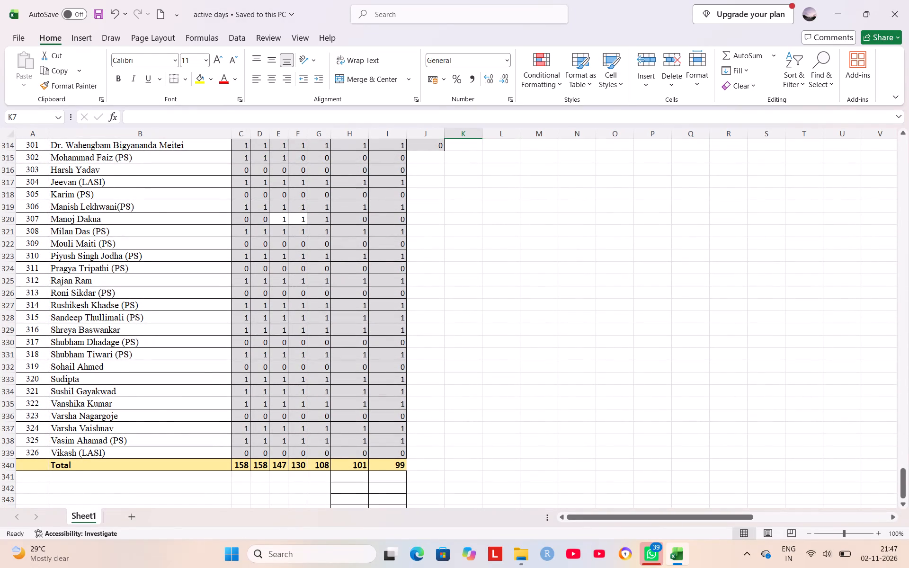
# Search the sheet for "pratima" and set the November 2 entry at serial number 222 to 1.
pyautogui.scroll(11, 477, 312)
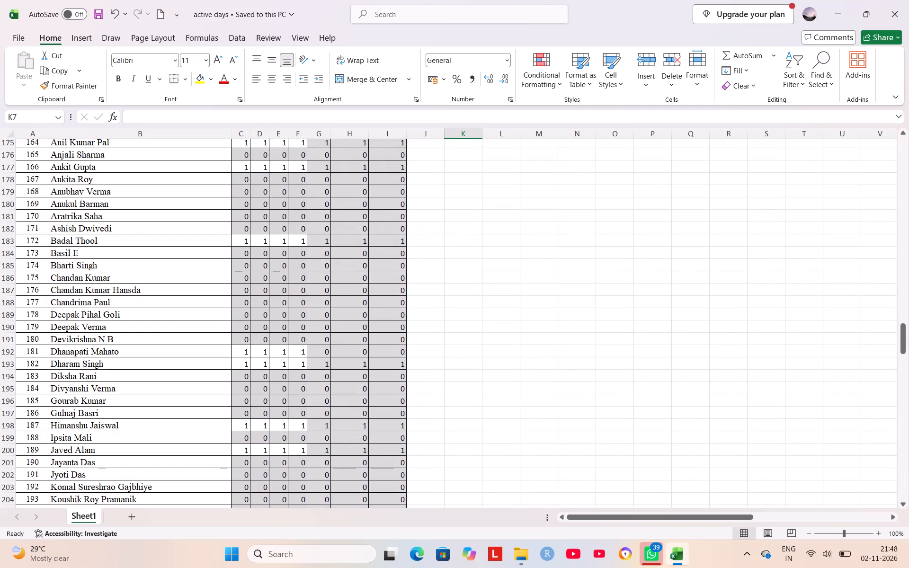
pyautogui.hotkey('ctrl', 'f')
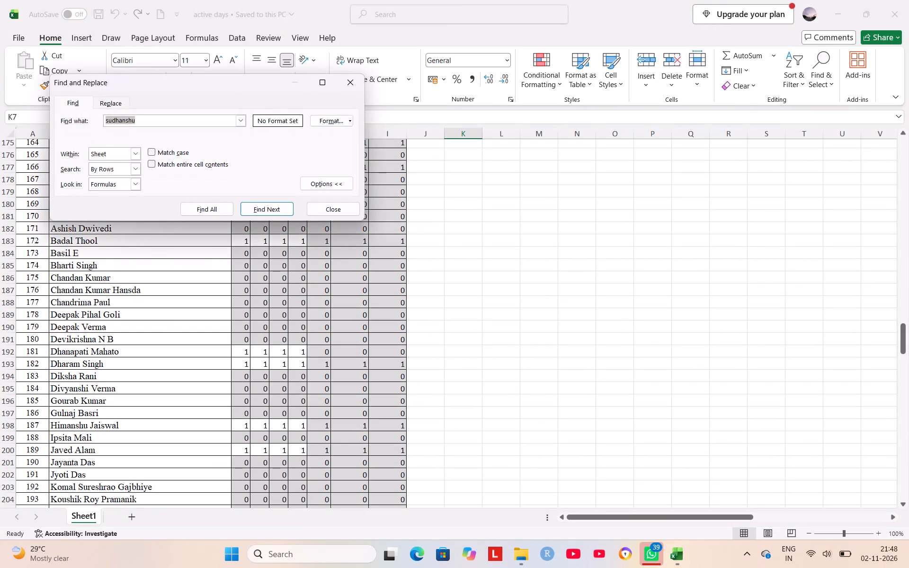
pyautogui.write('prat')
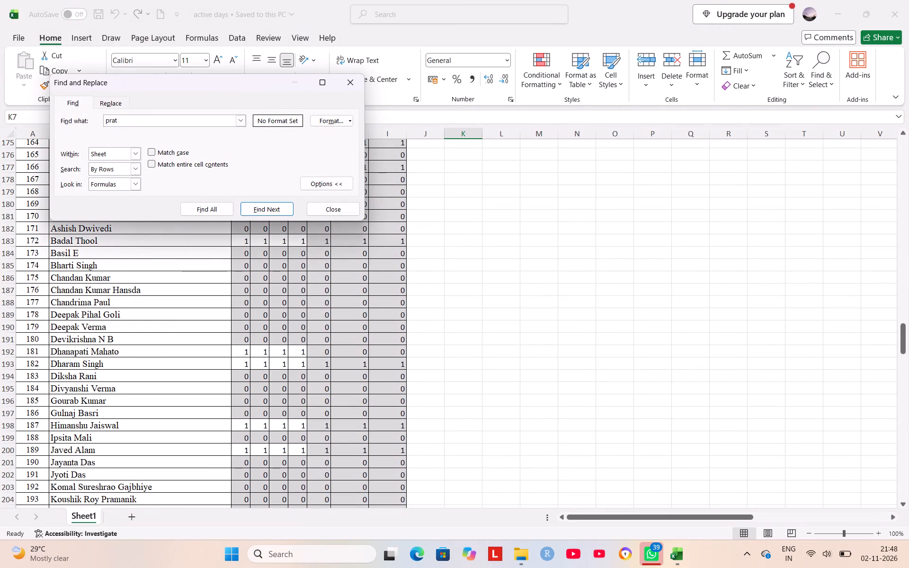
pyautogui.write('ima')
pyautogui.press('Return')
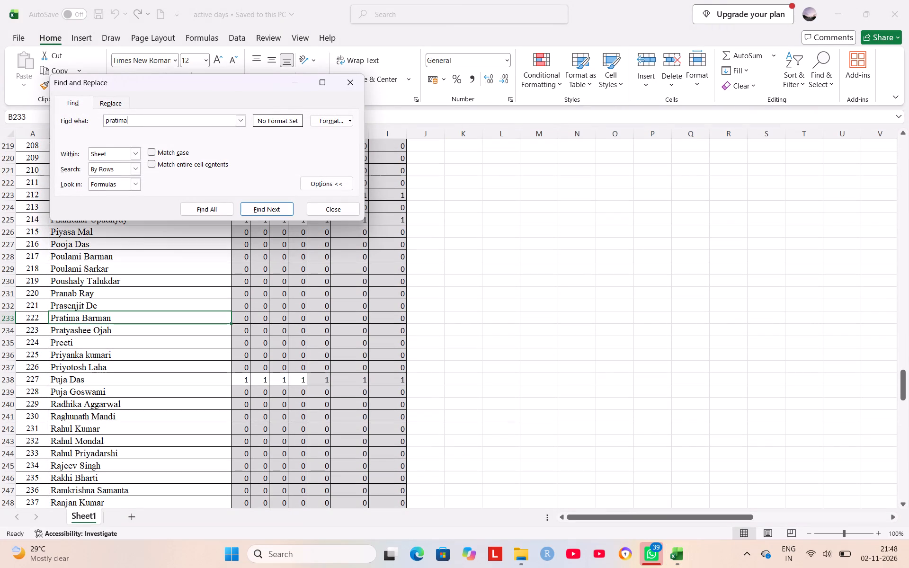
pyautogui.click(404, 316)
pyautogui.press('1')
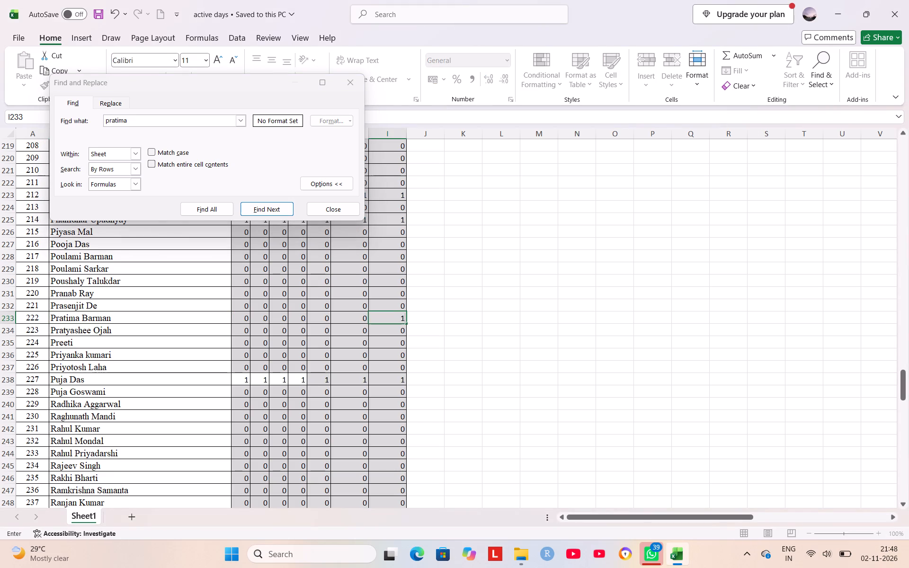
# Set the November 2 entry at serial number 213 to 1, save the workbook and close the search.
pyautogui.scroll(1, 323, 341)
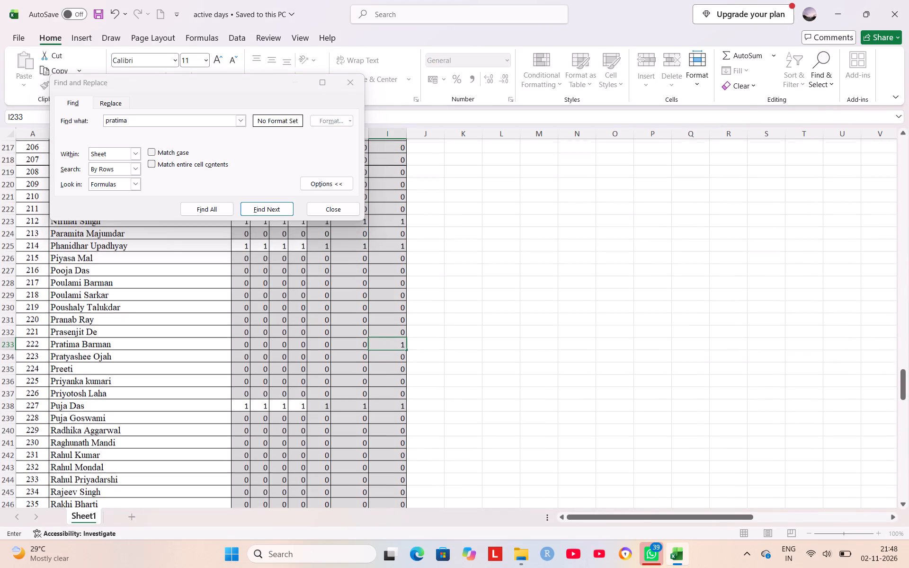
pyautogui.scroll(2, 323, 341)
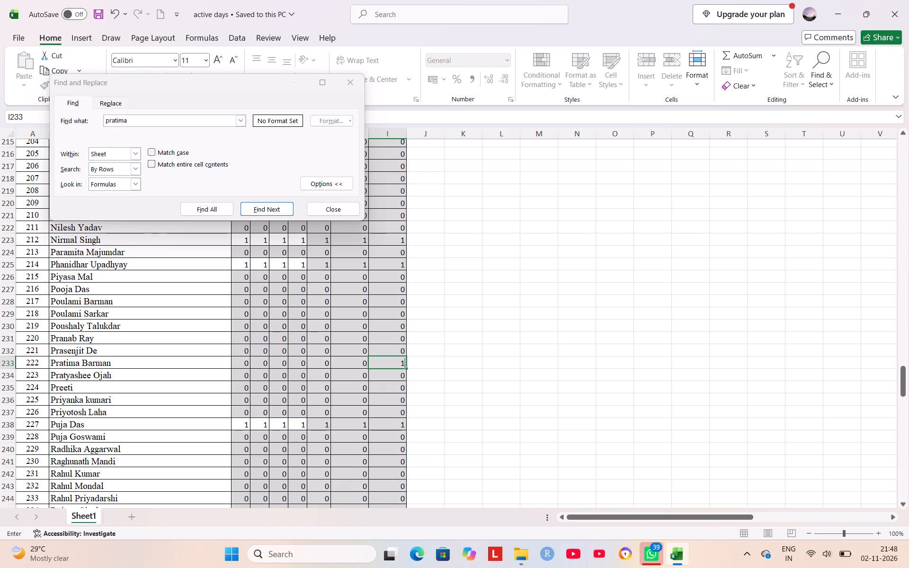
pyautogui.click(402, 255)
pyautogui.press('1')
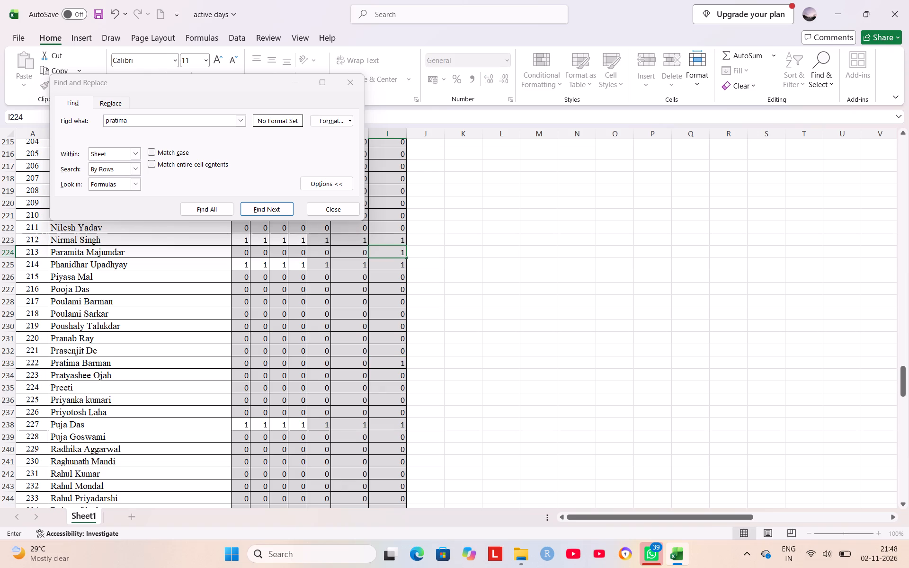
pyautogui.click(441, 318)
pyautogui.hotkey('ctrl', 's')
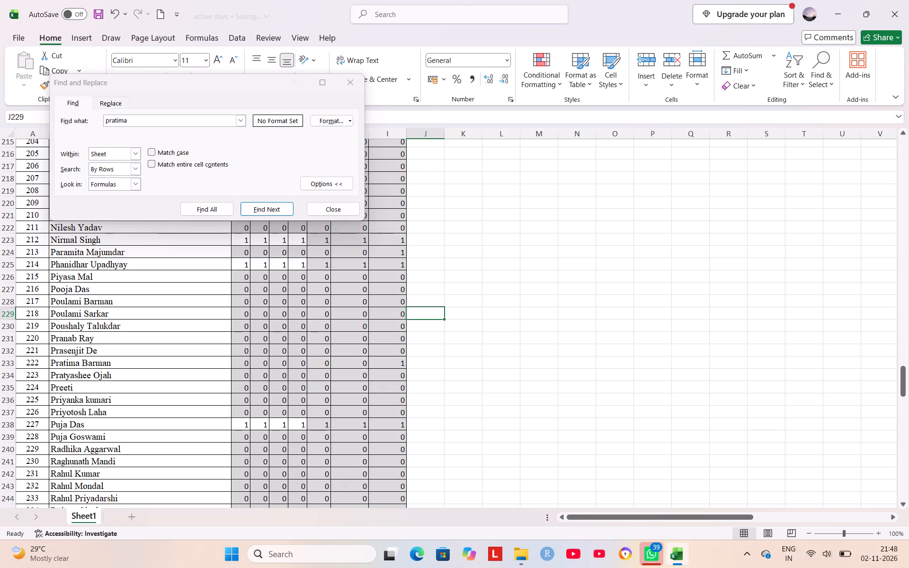
pyautogui.click(329, 211)
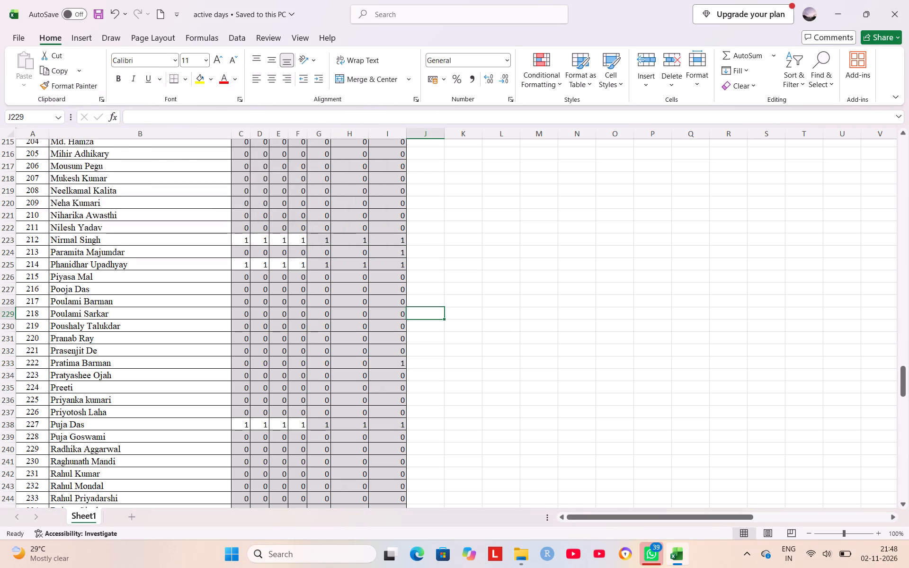
# Check the active member row, search the sheet for "sandeep" and examine the attendance of the matching members.
pyautogui.scroll(10, 378, 257)
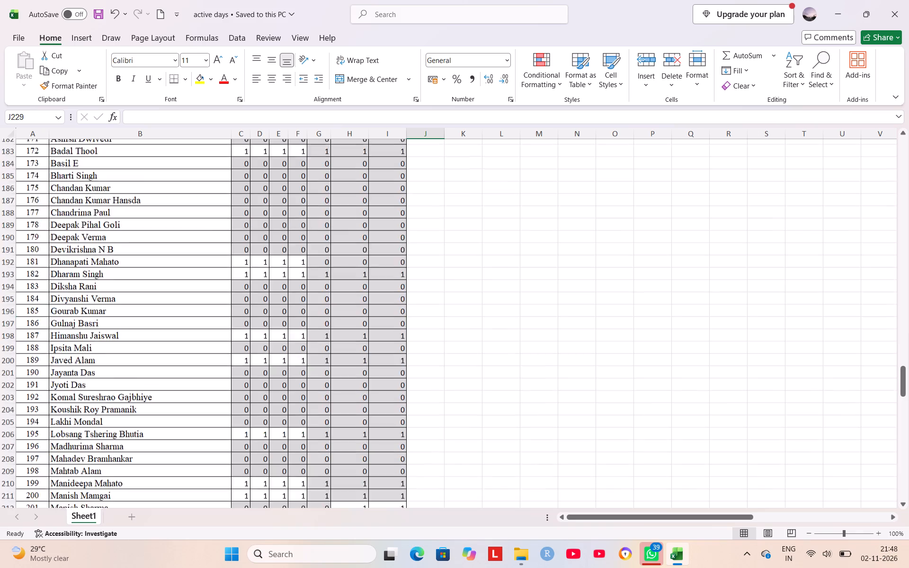
pyautogui.scroll(15, 381, 268)
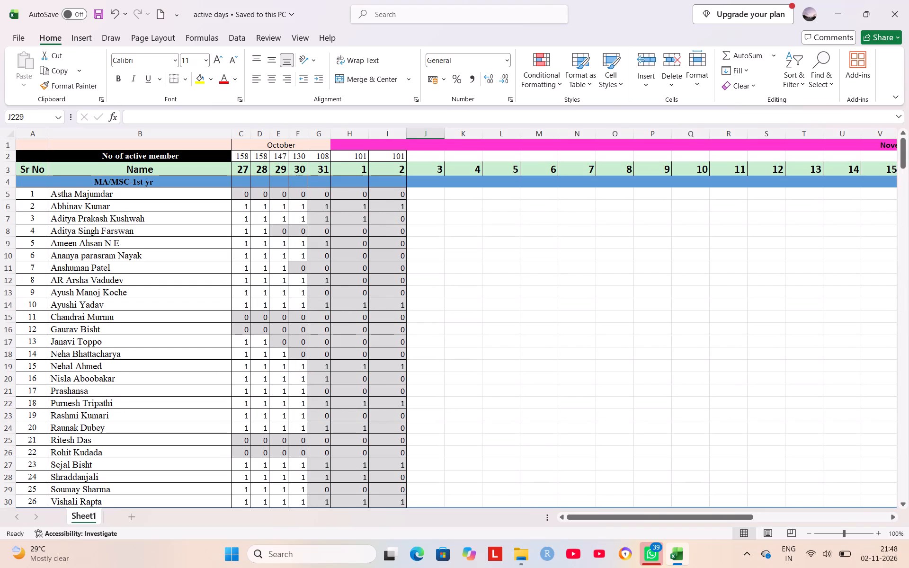
pyautogui.hotkey('ctrl', 'f')
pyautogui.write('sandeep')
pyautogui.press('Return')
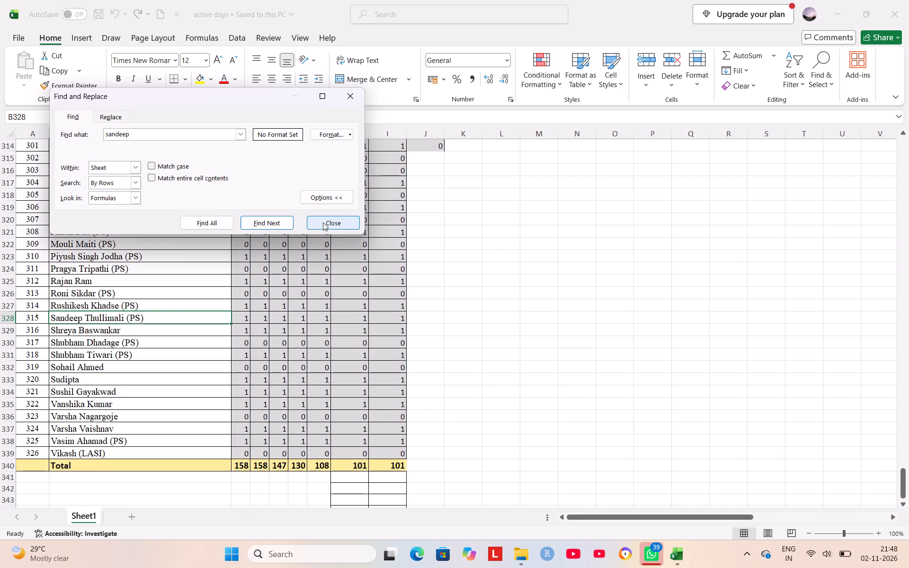
pyautogui.click(288, 221)
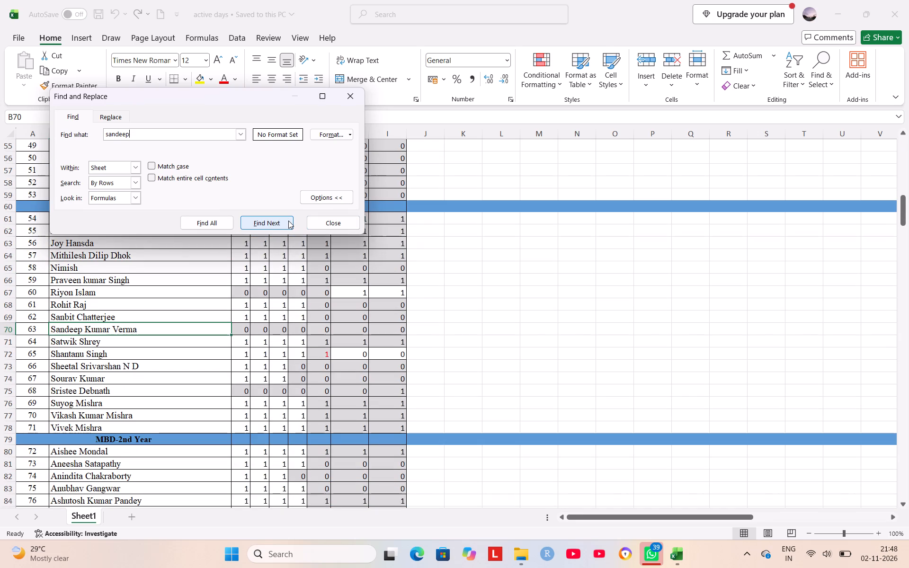
pyautogui.scroll(1, 266, 310)
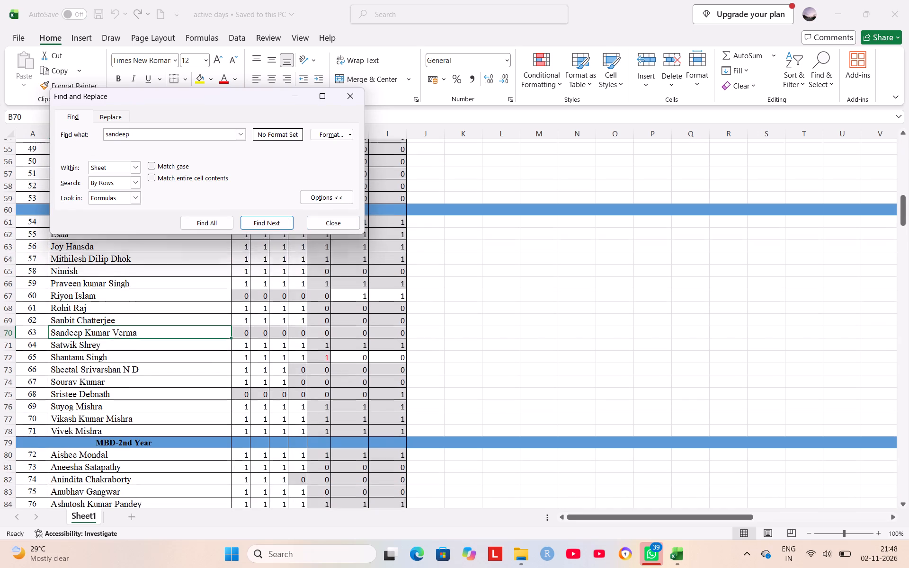
pyautogui.scroll(1, 266, 310)
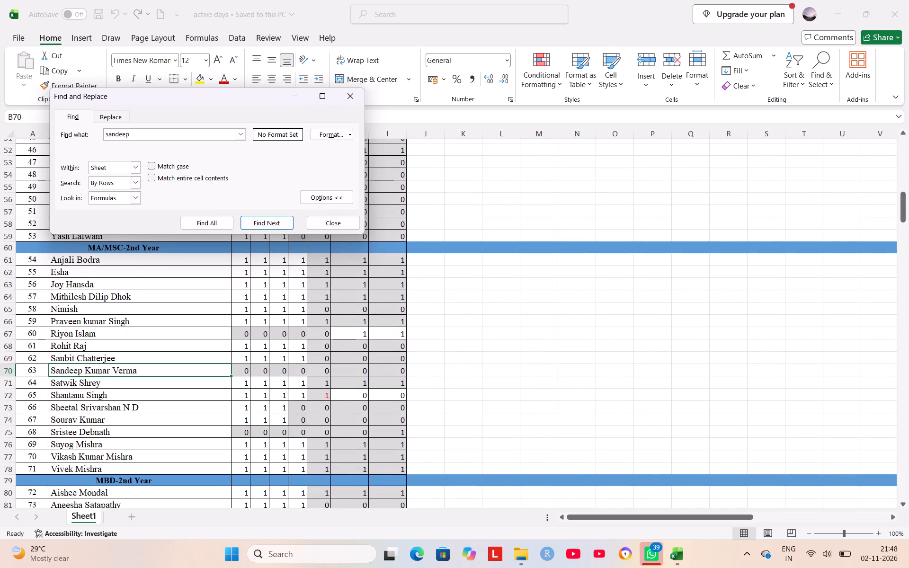
pyautogui.click(340, 228)
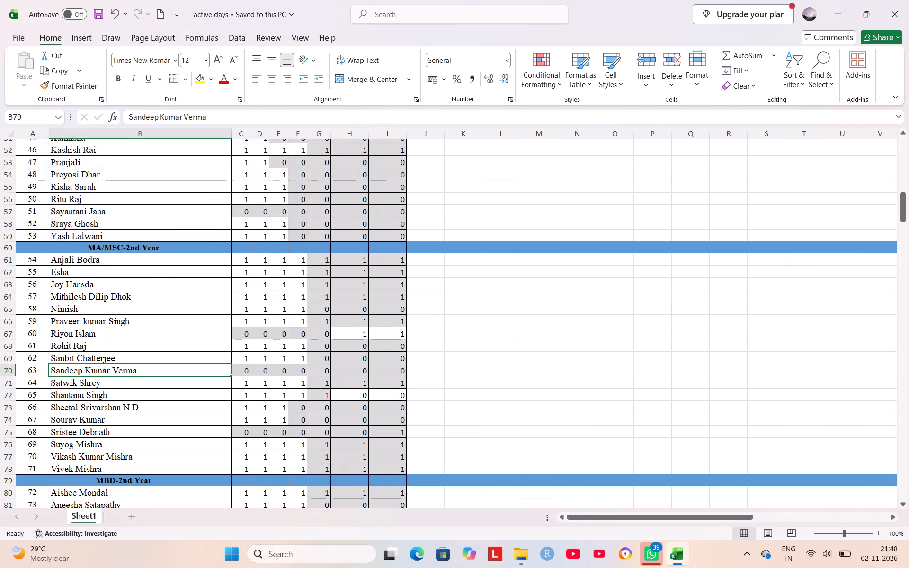
# Return to the top of the attendance sheet and save the active days workbook.
pyautogui.scroll(11, 481, 256)
pyautogui.hotkey('ctrl', 's')
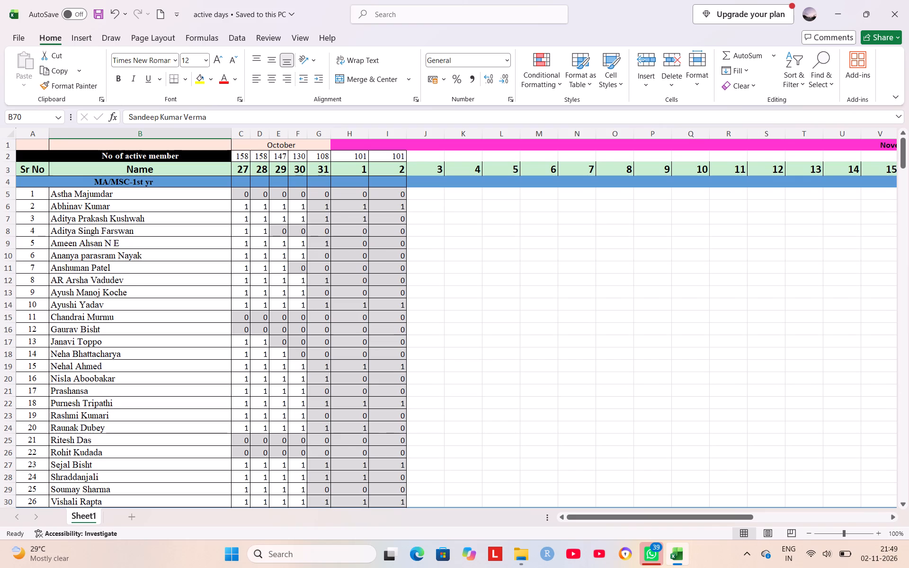
pyautogui.hotkey('ctrl', 's')
# Look through the attendance entries from the 1st year lists down to the Pre-PhD section.
pyautogui.scroll(-2, 481, 245)
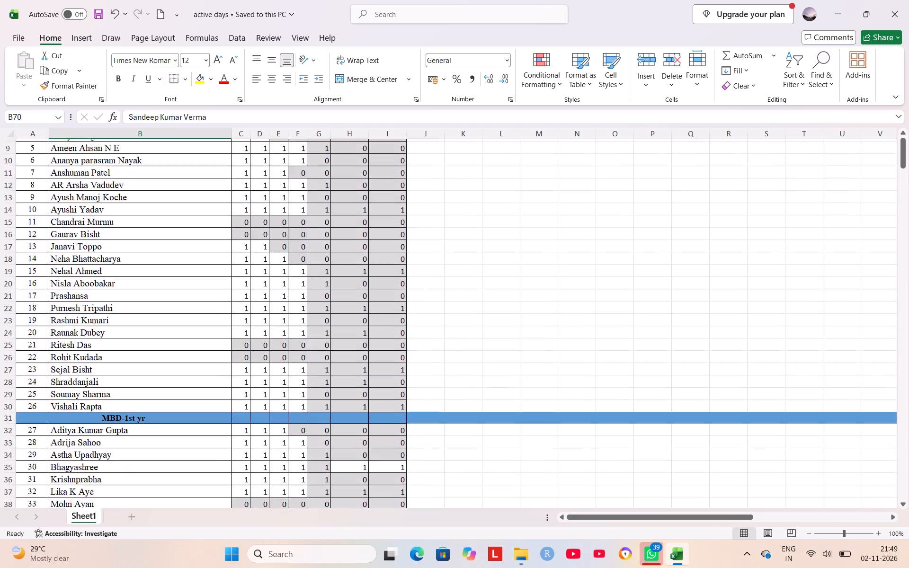
pyautogui.scroll(-7, 481, 245)
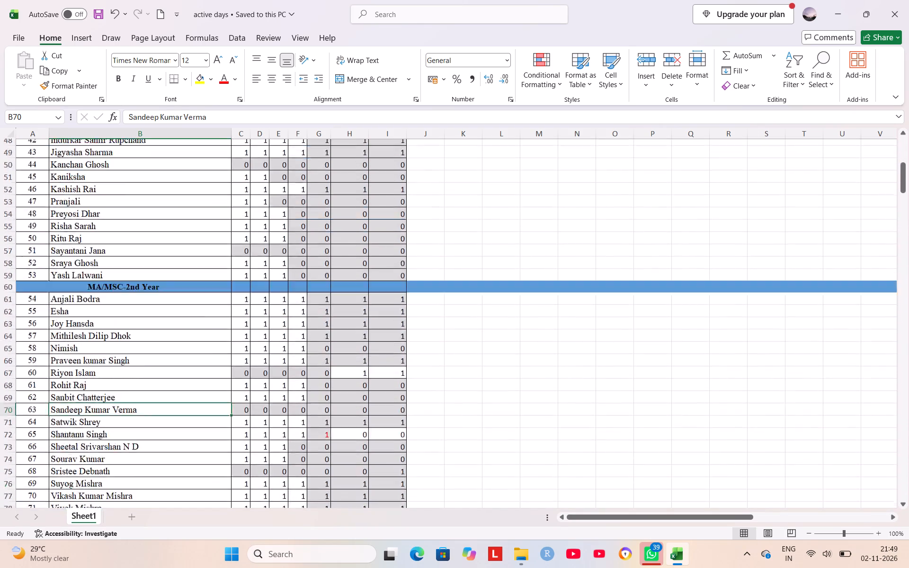
pyautogui.scroll(-2, 481, 245)
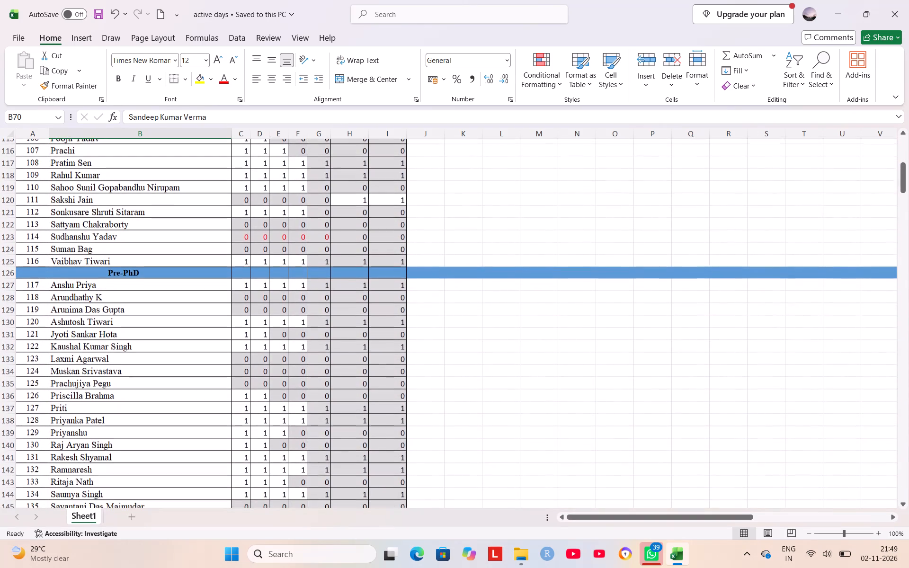
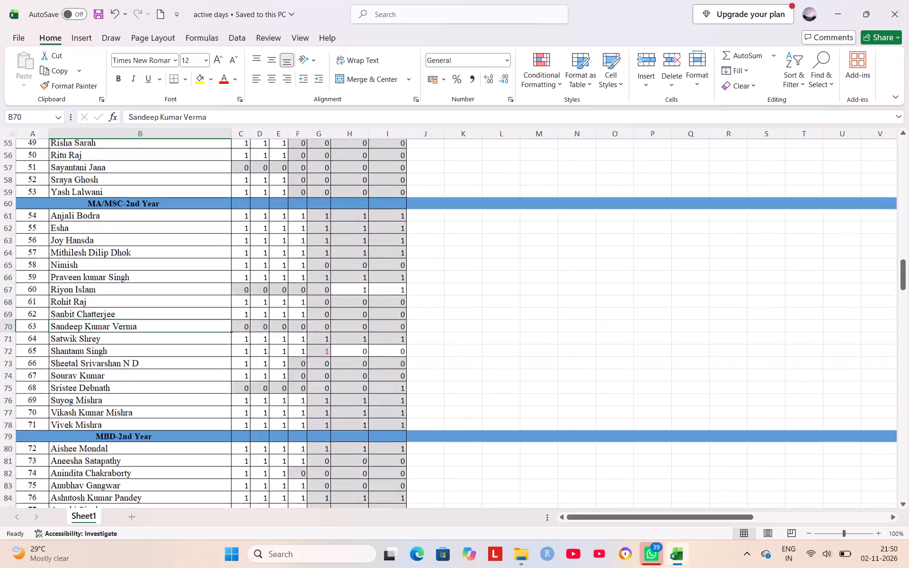
# Return to the top of the attendance sheet and save the active days workbook.
pyautogui.scroll(9, 481, 245)
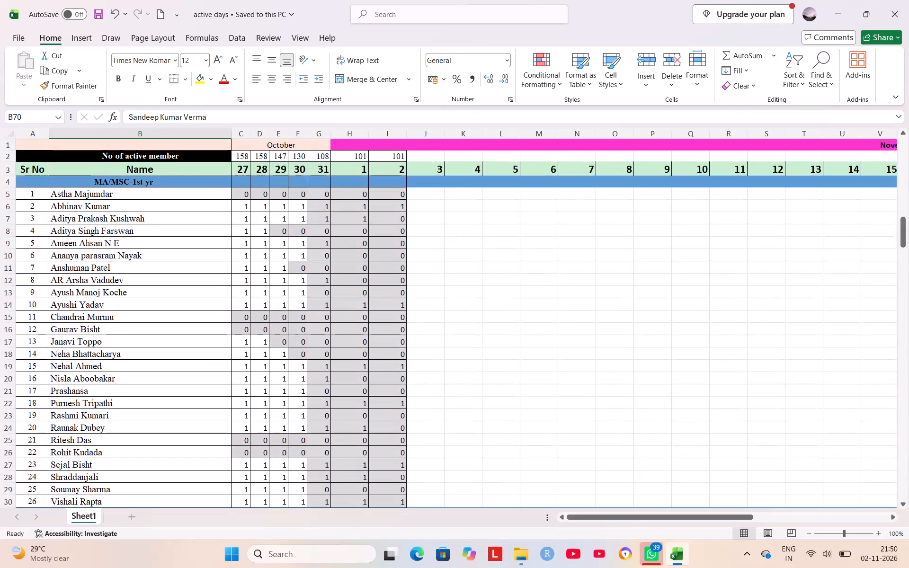
pyautogui.hotkey('ctrl', 's')
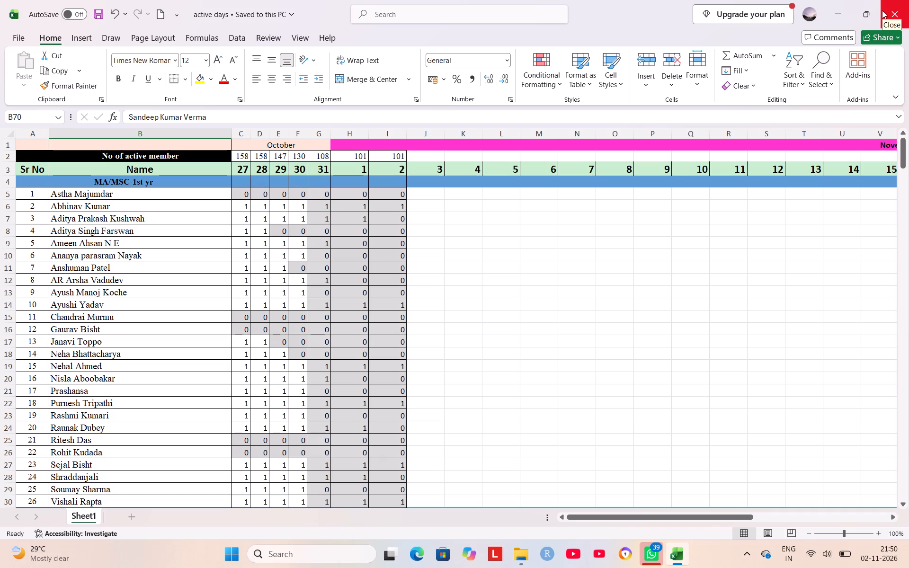
pyautogui.hotkey('ctrl', 's')
pyautogui.click(692, 275)
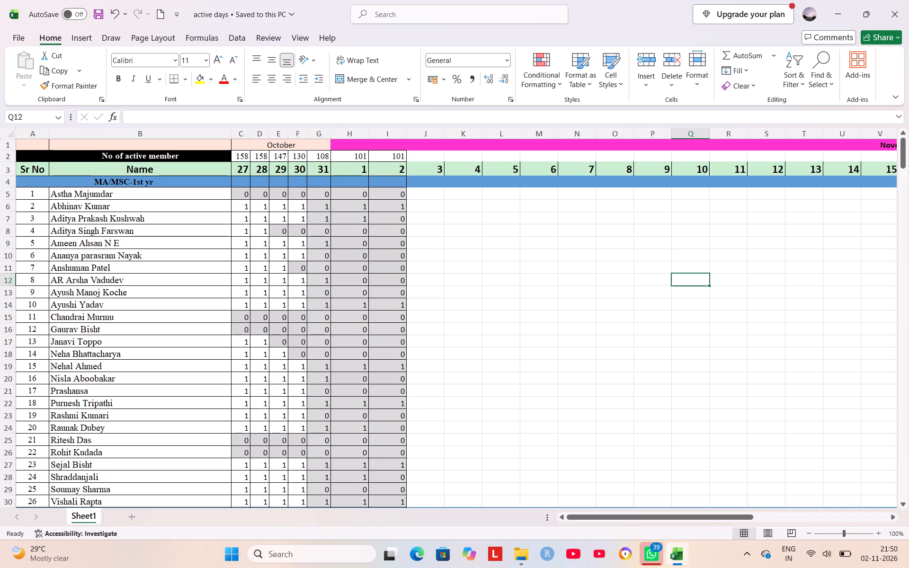
pyautogui.hotkey('ctrl', 's')
pyautogui.hotkey('ctrl', 's')
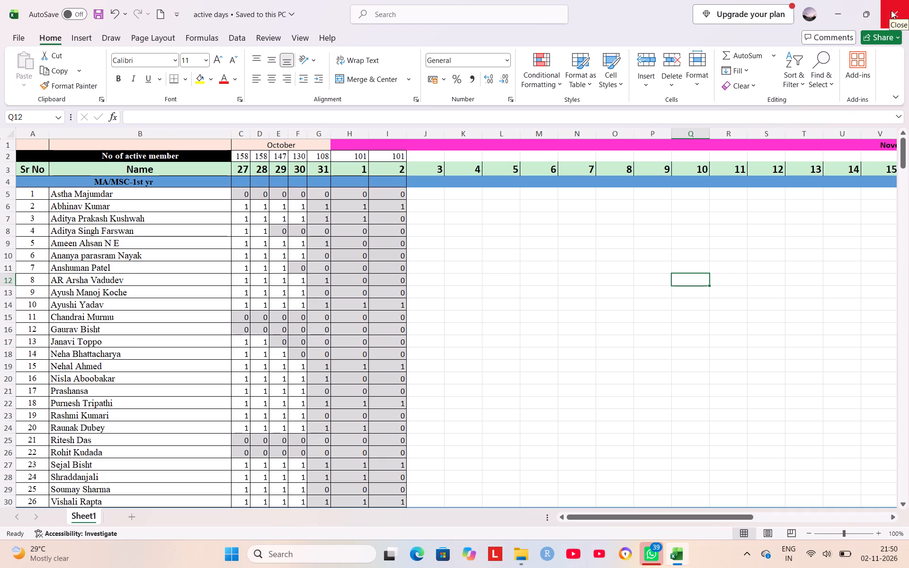
# Save a copy of the workbook as active days in the mess_nov folder on drive D:, and close the workbook.
pyautogui.click(23, 38)
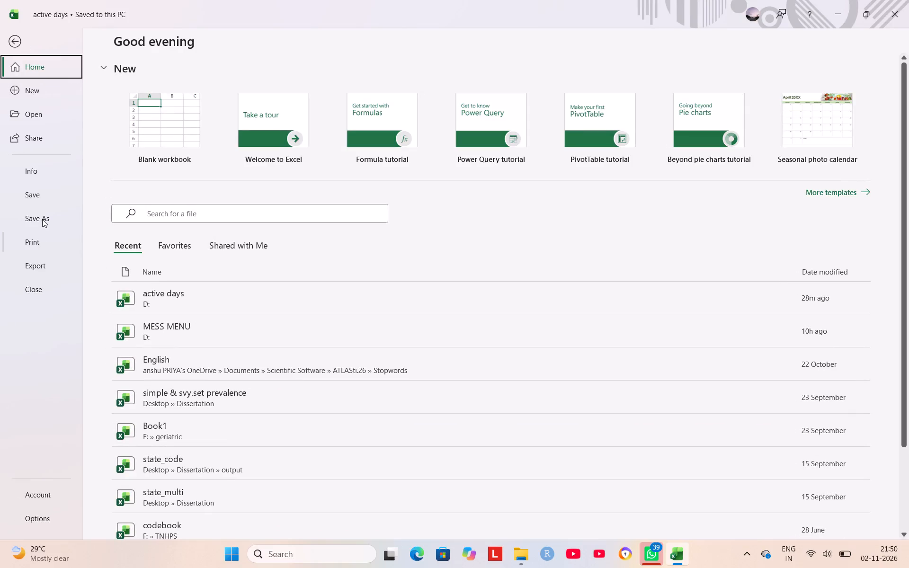
pyautogui.click(42, 219)
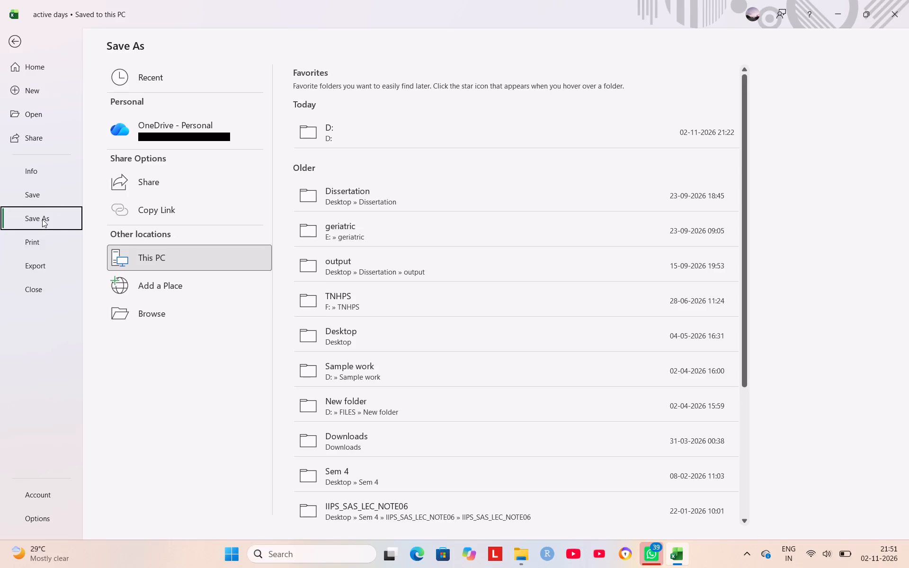
pyautogui.click(49, 219)
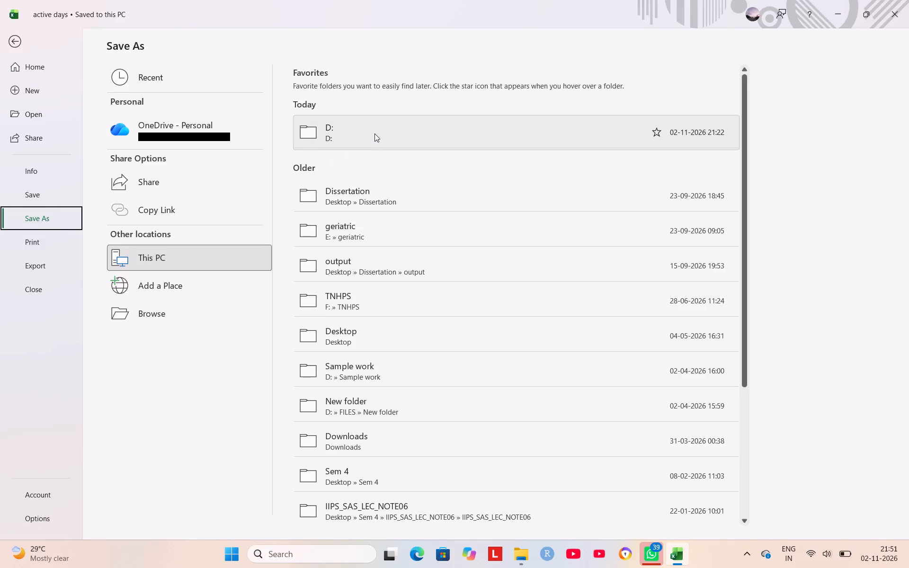
pyautogui.doubleClick(156, 313)
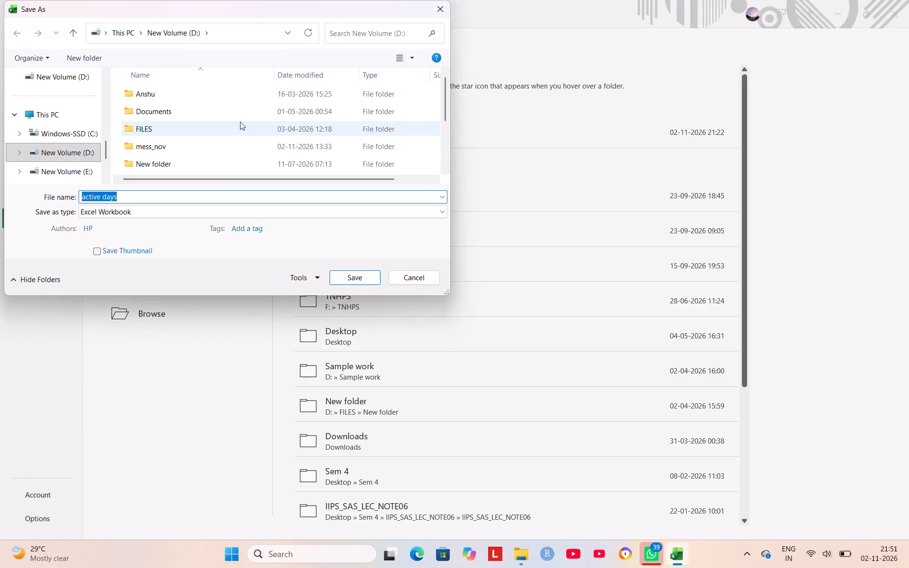
pyautogui.click(190, 147)
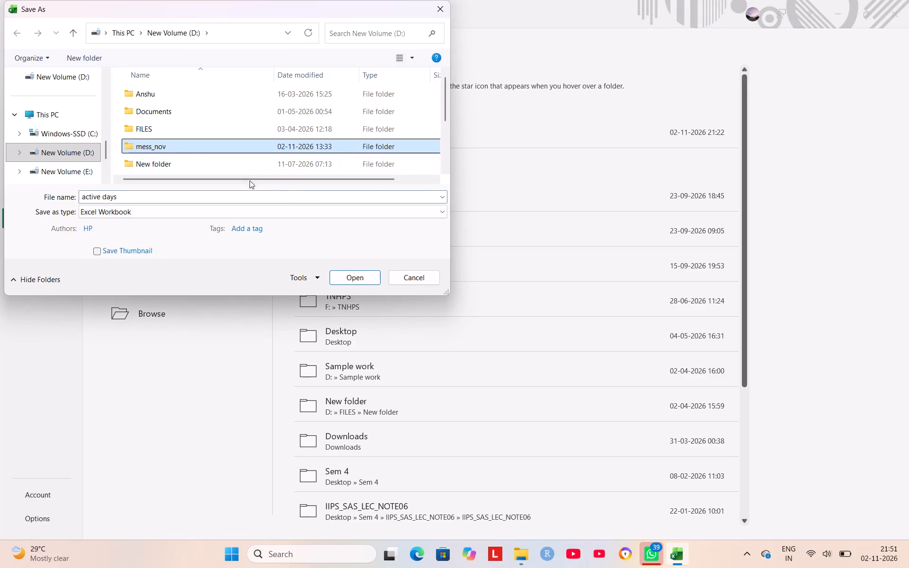
pyautogui.click(348, 280)
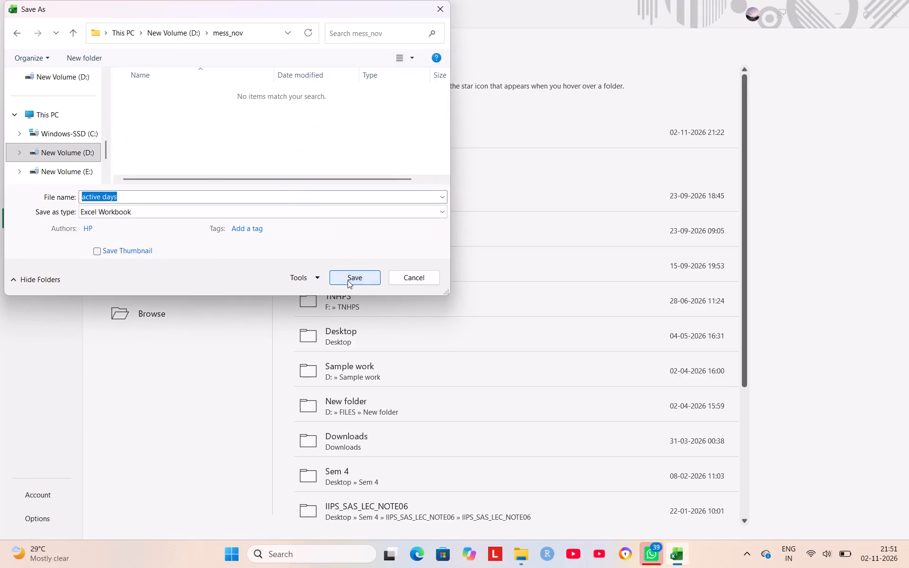
pyautogui.click(348, 280)
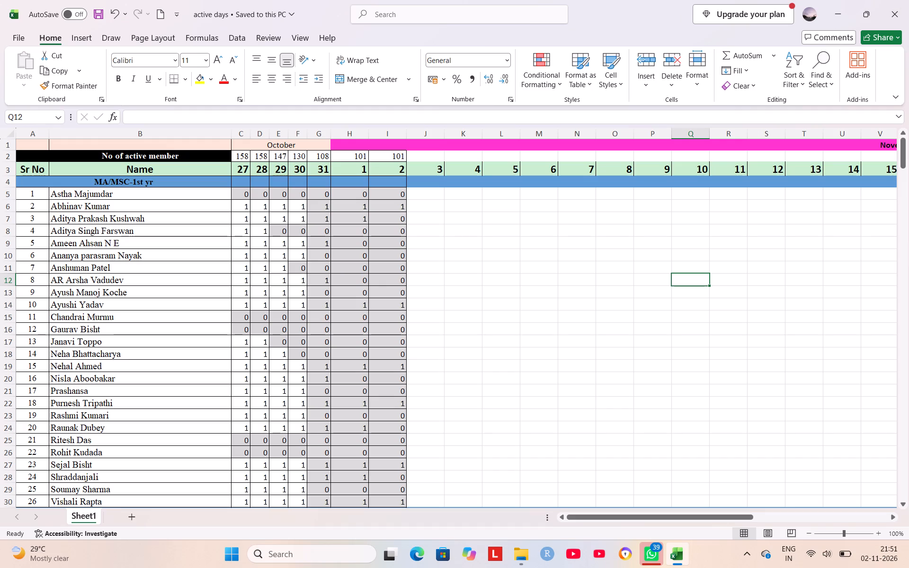
pyautogui.hotkey('ctrl', 's')
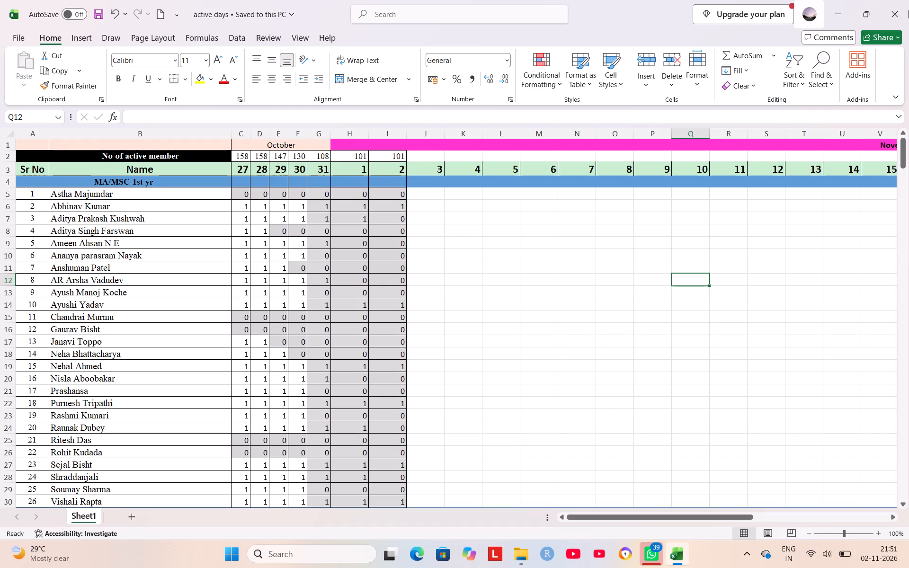
pyautogui.click(888, 15)
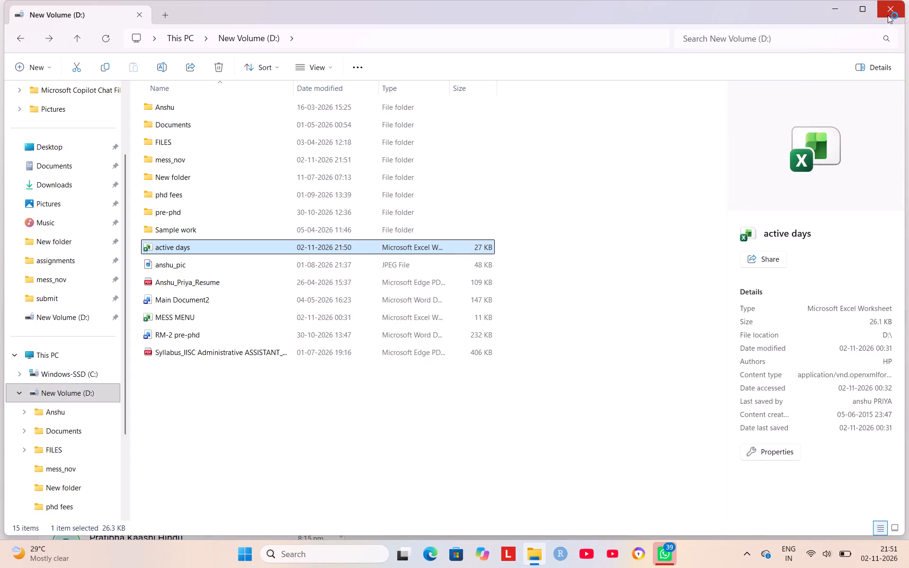
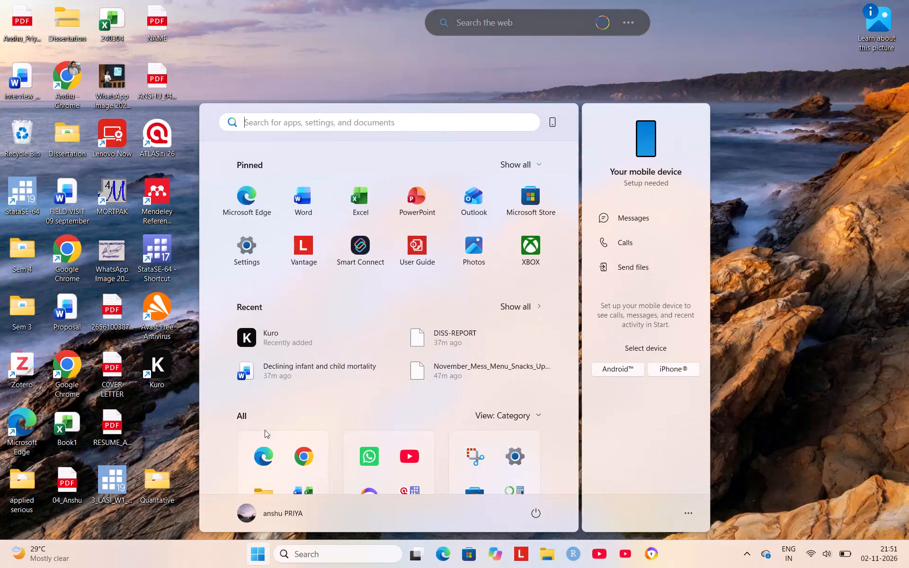
# Shut down the computer.
pyautogui.click(536, 519)
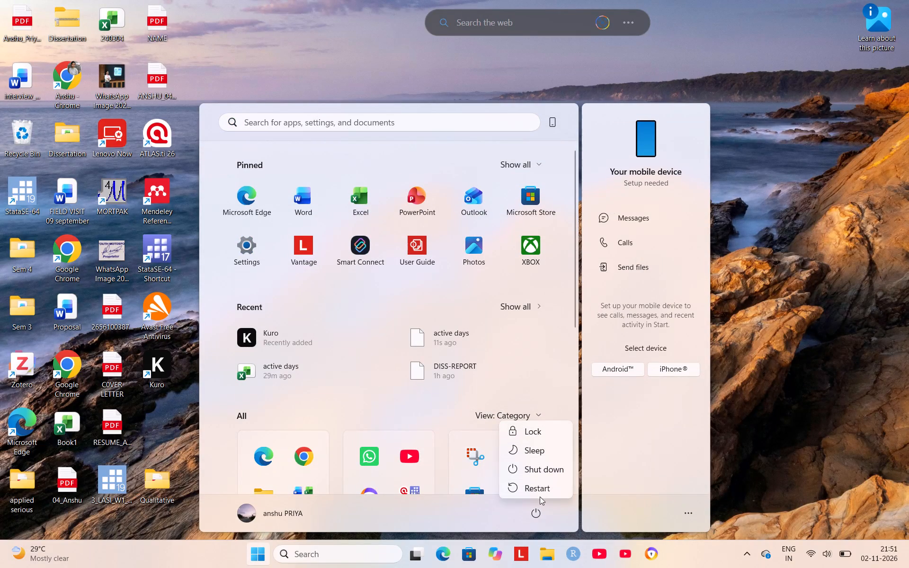
pyautogui.click(554, 468)
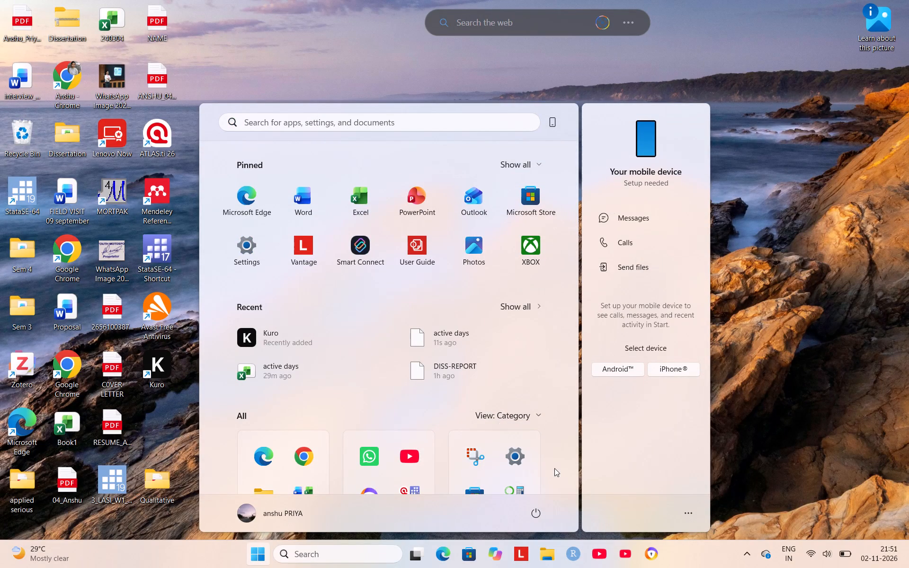